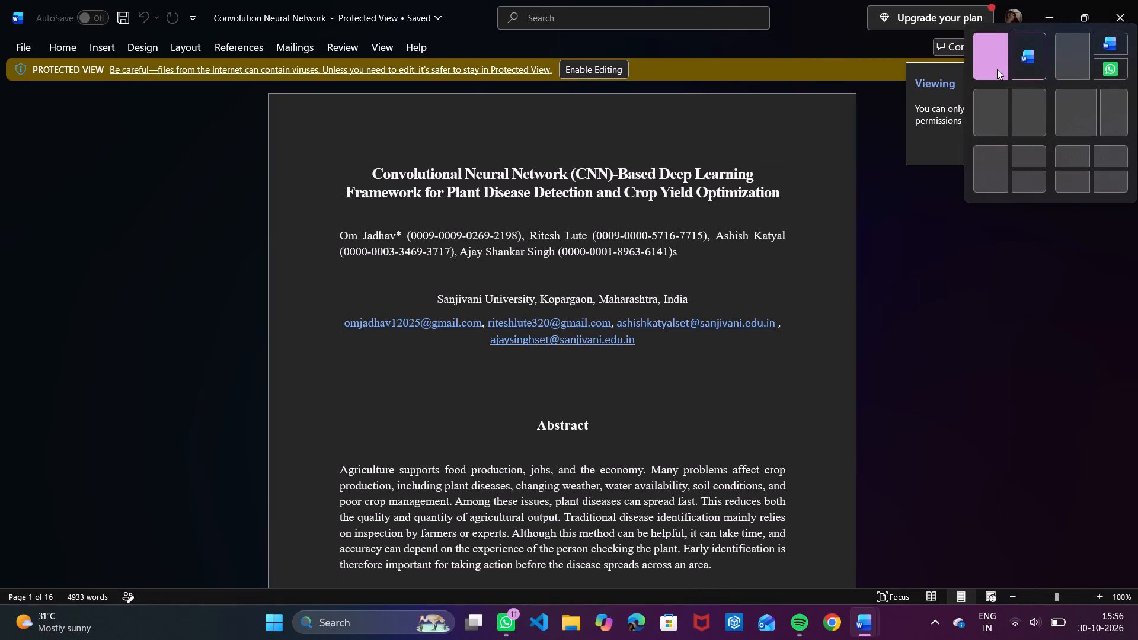
Arrange the Convolution Neural Network document side by side with the Eductional Data Mining document.
click(997, 69)
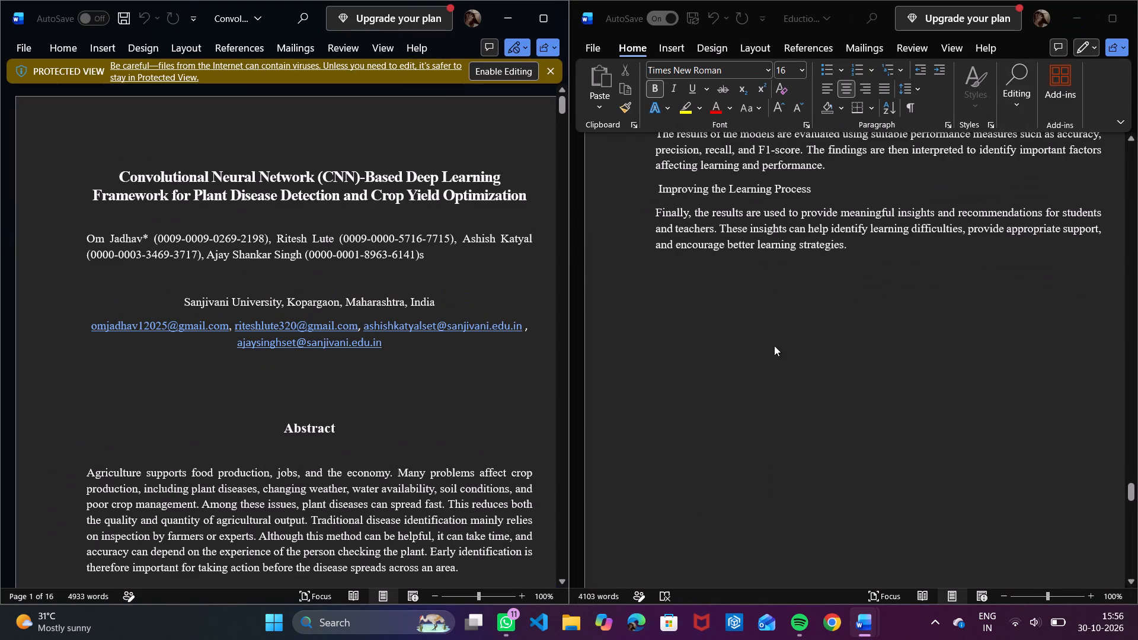
Compare the sections after the methodology flowchart in the CNN paper with the end of the Educational Data Mining paper.
scroll(842, 313, up, 5)
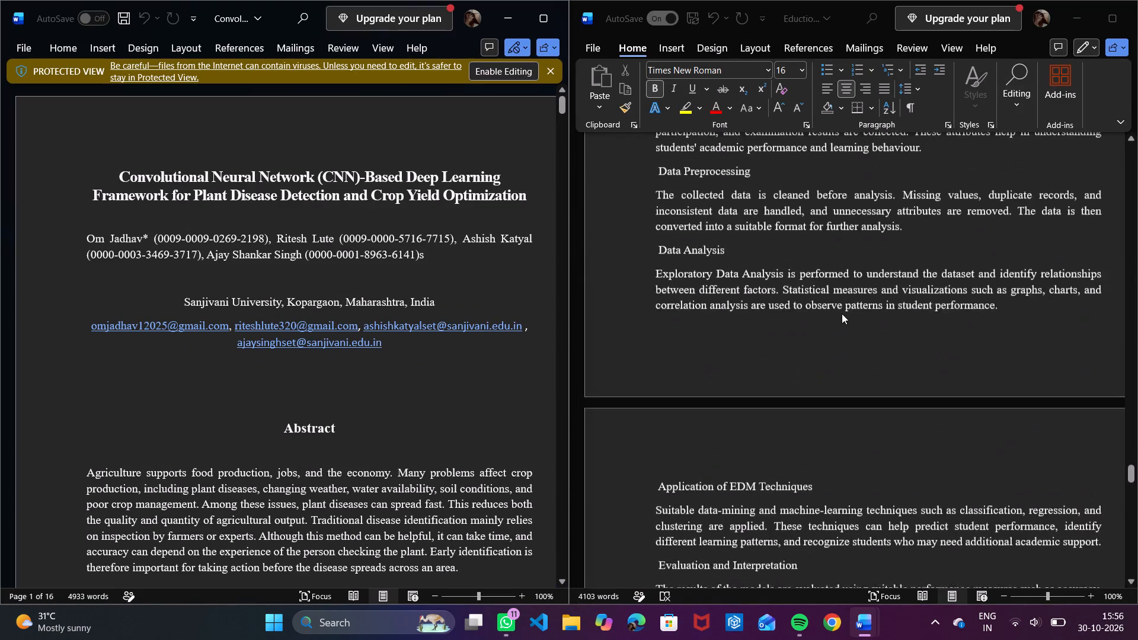
scroll(842, 313, up, 2)
scroll(301, 465, down, 7)
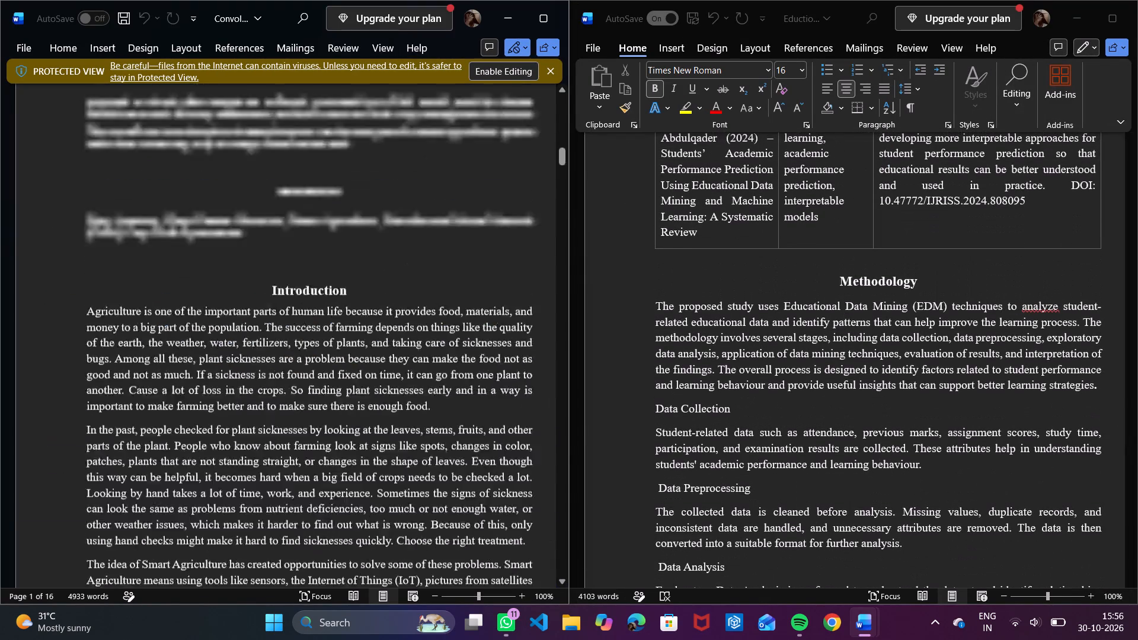
scroll(301, 465, down, 10)
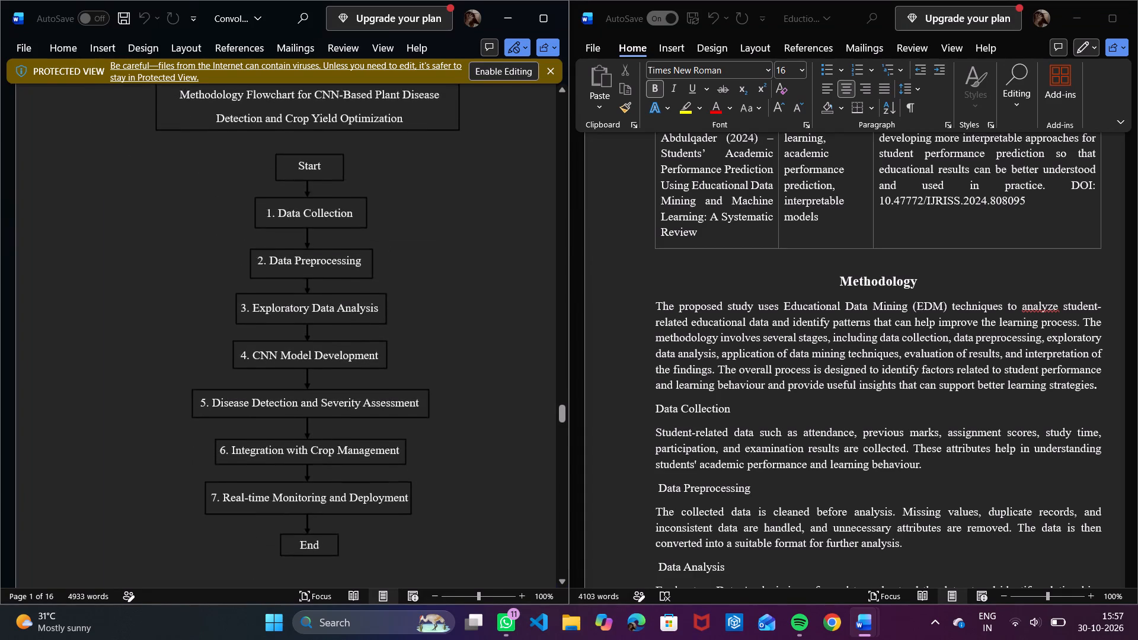
scroll(301, 465, down, 5)
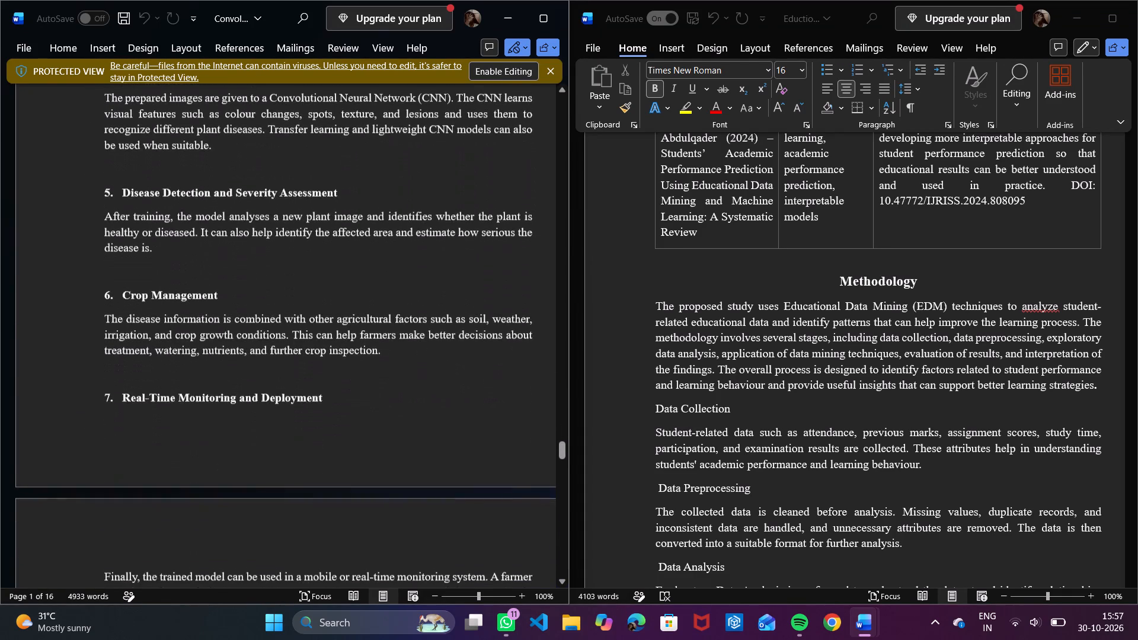
scroll(301, 465, down, 1)
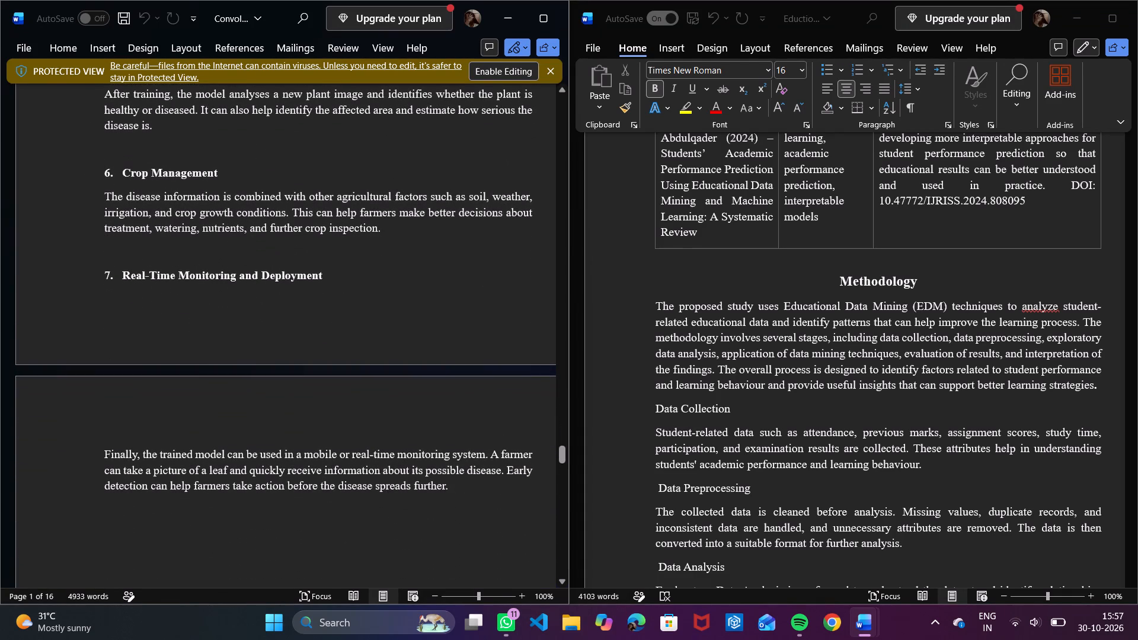
scroll(301, 465, down, 1)
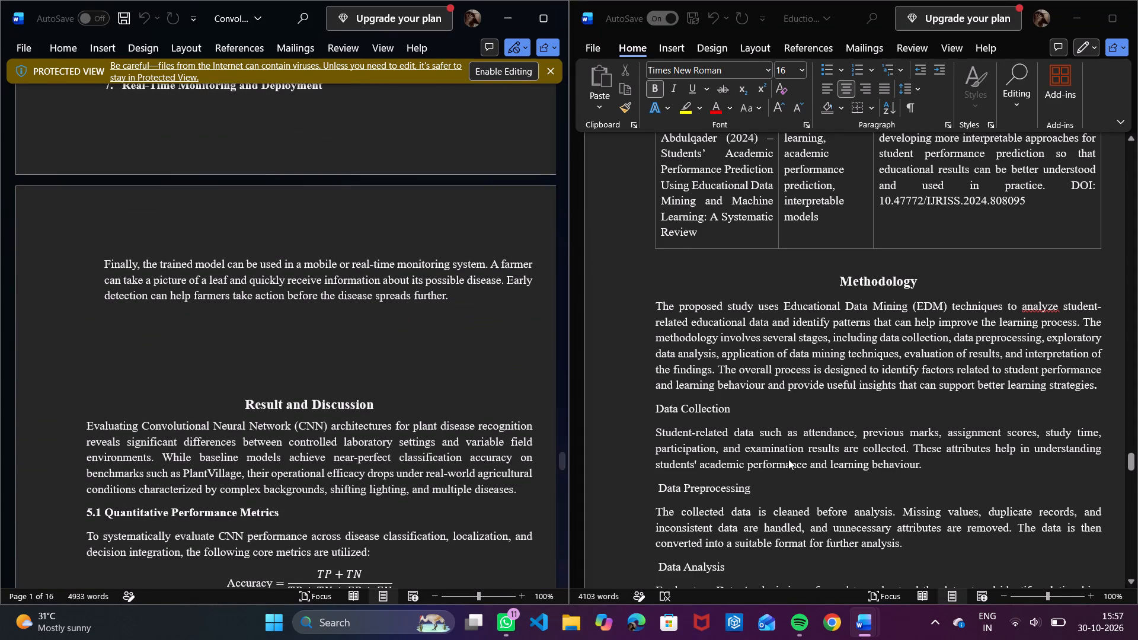
scroll(784, 463, down, 6)
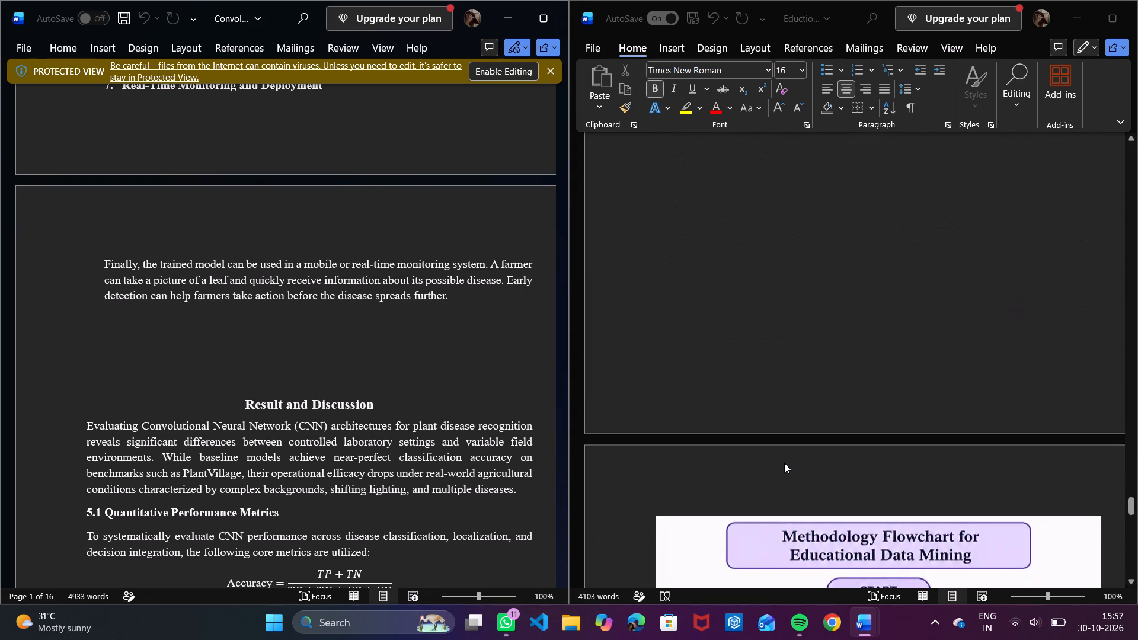
scroll(784, 463, down, 4)
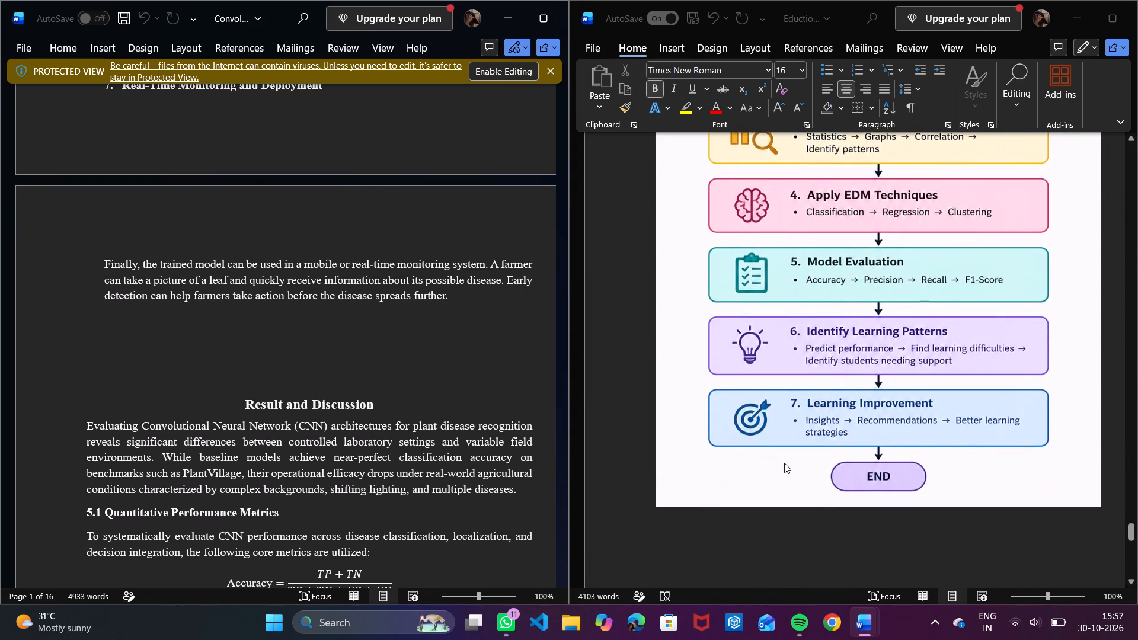
scroll(784, 463, down, 2)
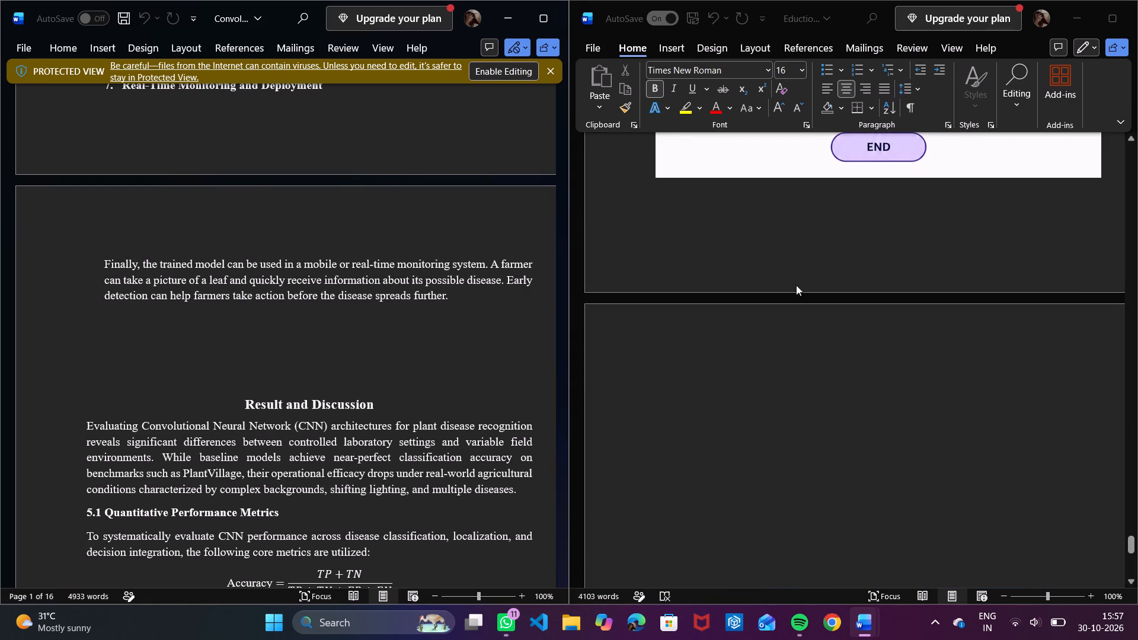
Add two line breaks after the methodology flowchart image in the Educational Data Mining paper to continue on a new page.
click(948, 219)
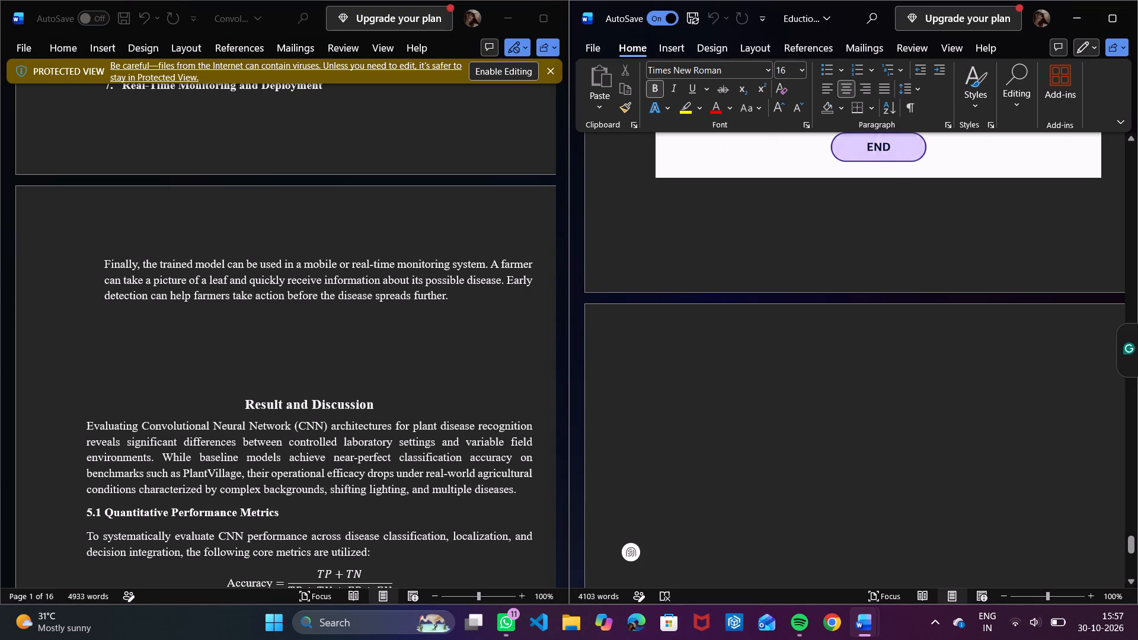
click(1103, 180)
key(Return)
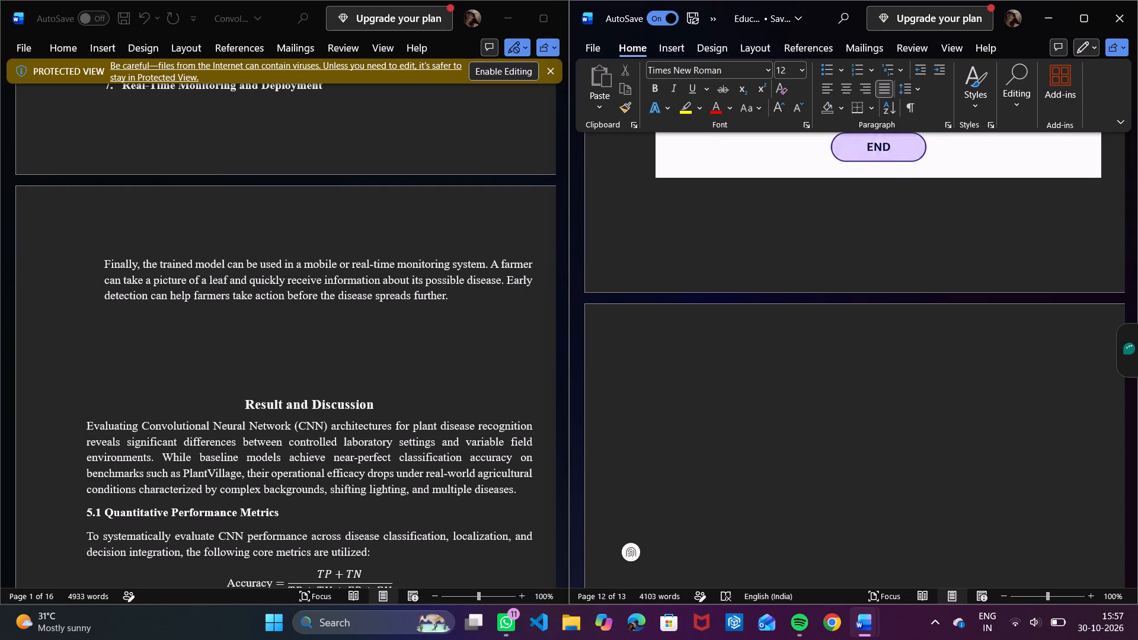
key(Return)
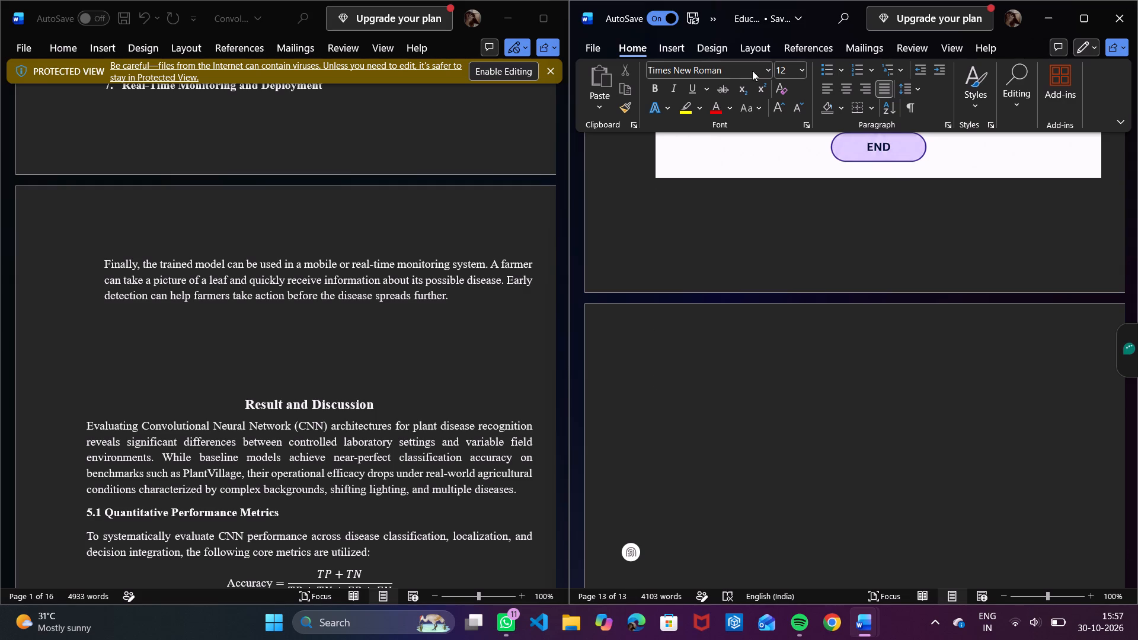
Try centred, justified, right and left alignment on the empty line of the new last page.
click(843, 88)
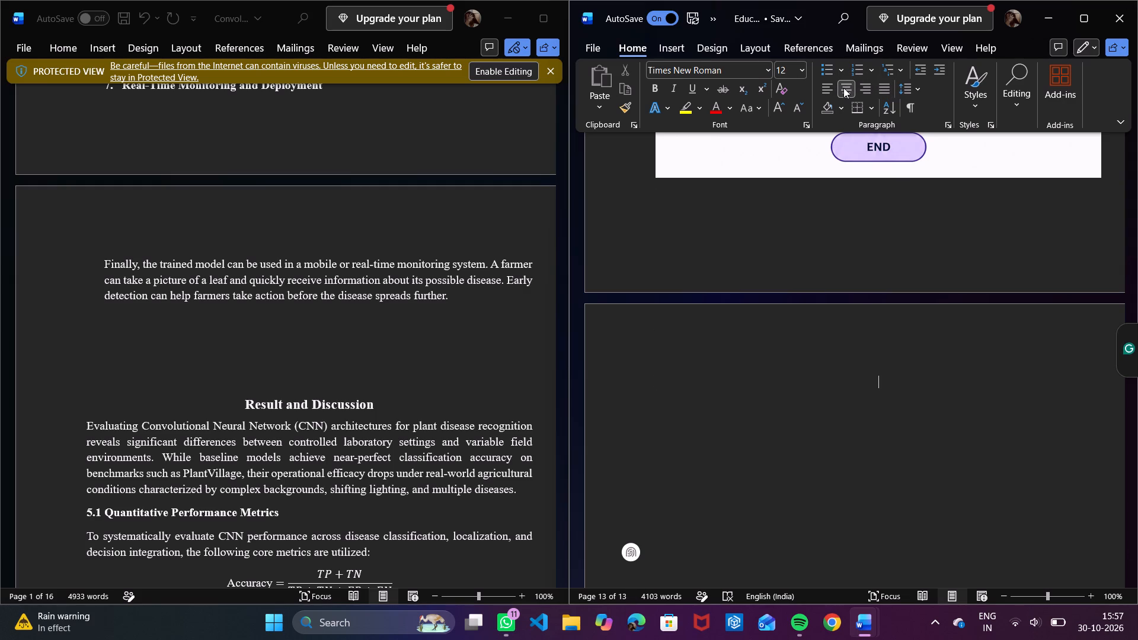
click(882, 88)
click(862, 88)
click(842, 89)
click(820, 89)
Maximize the Educational Data Mining document and centre-align the empty line on its last page.
click(1083, 27)
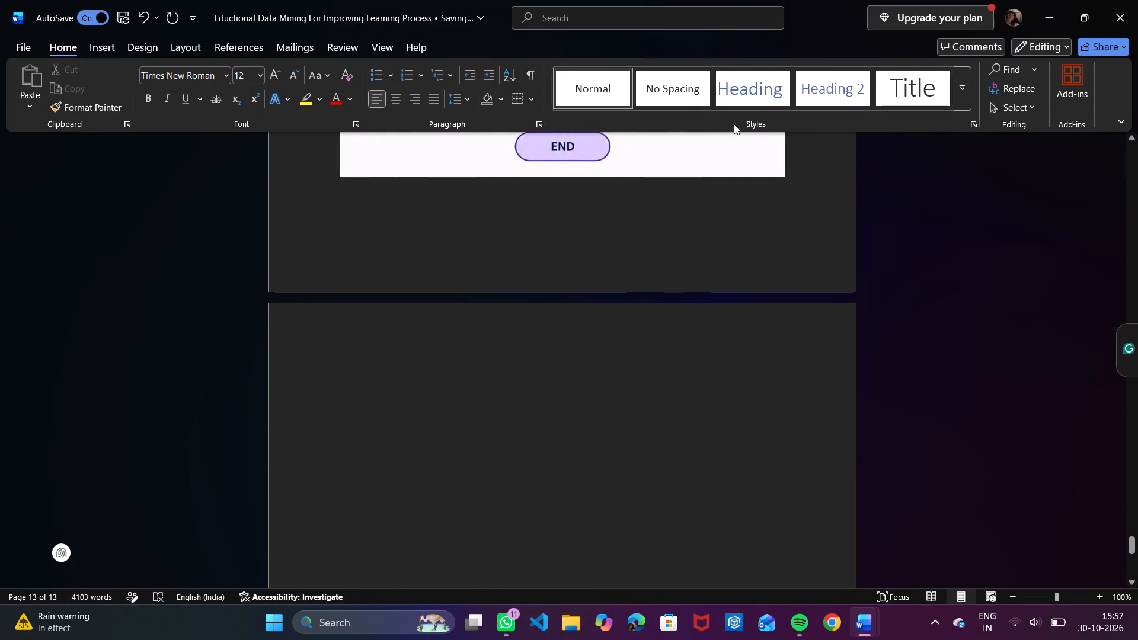
scroll(549, 299, right, 1)
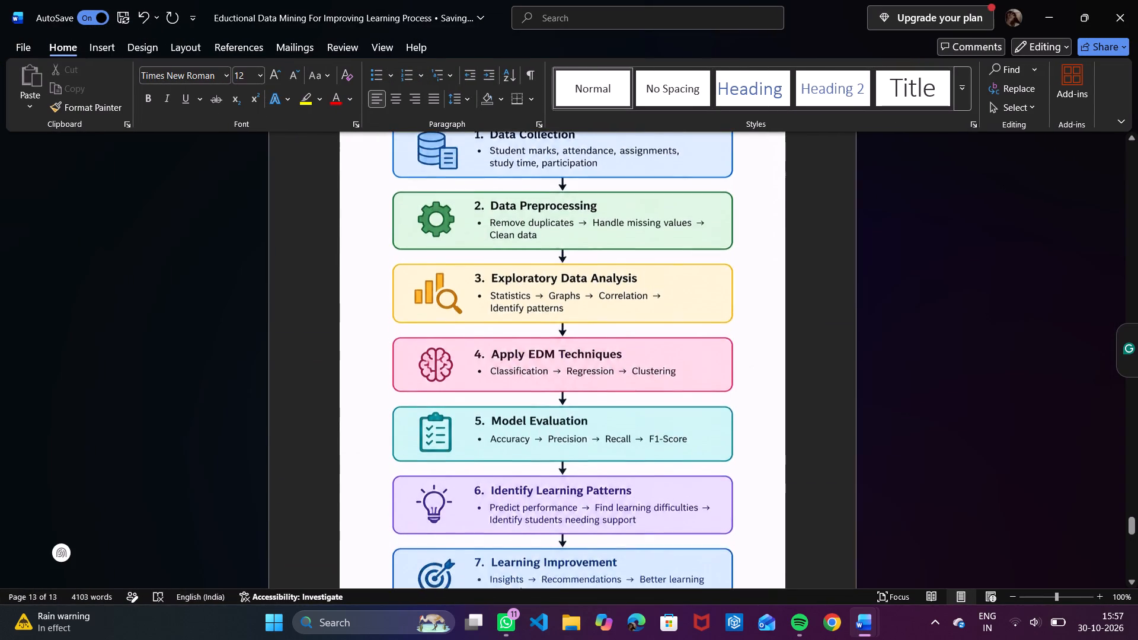
scroll(549, 299, right, 1)
scroll(549, 299, down, 1)
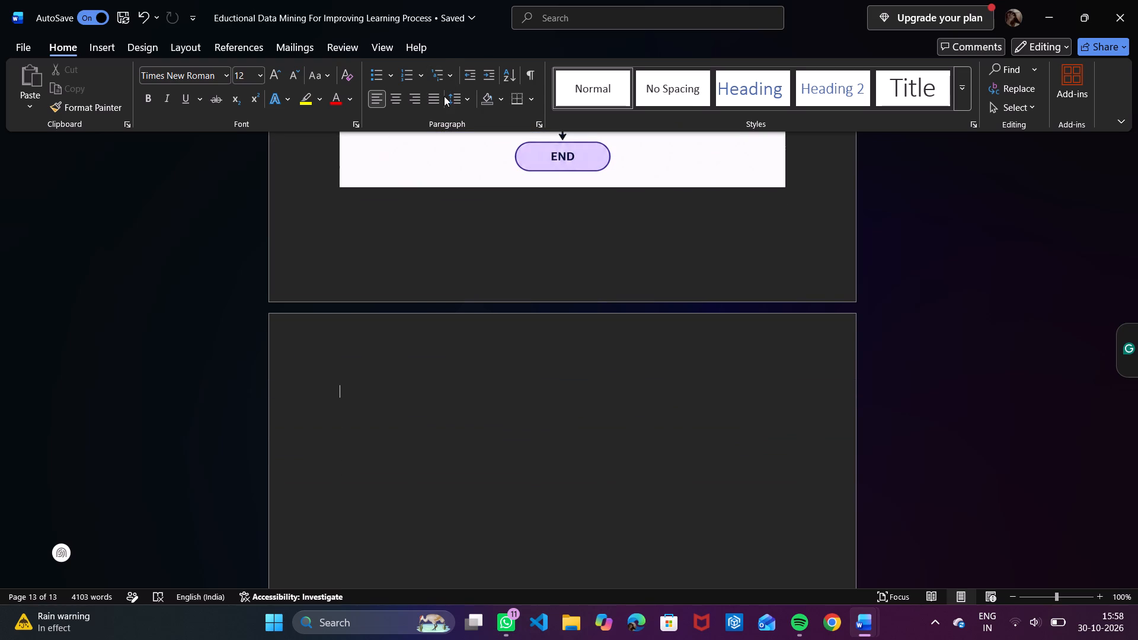
click(391, 97)
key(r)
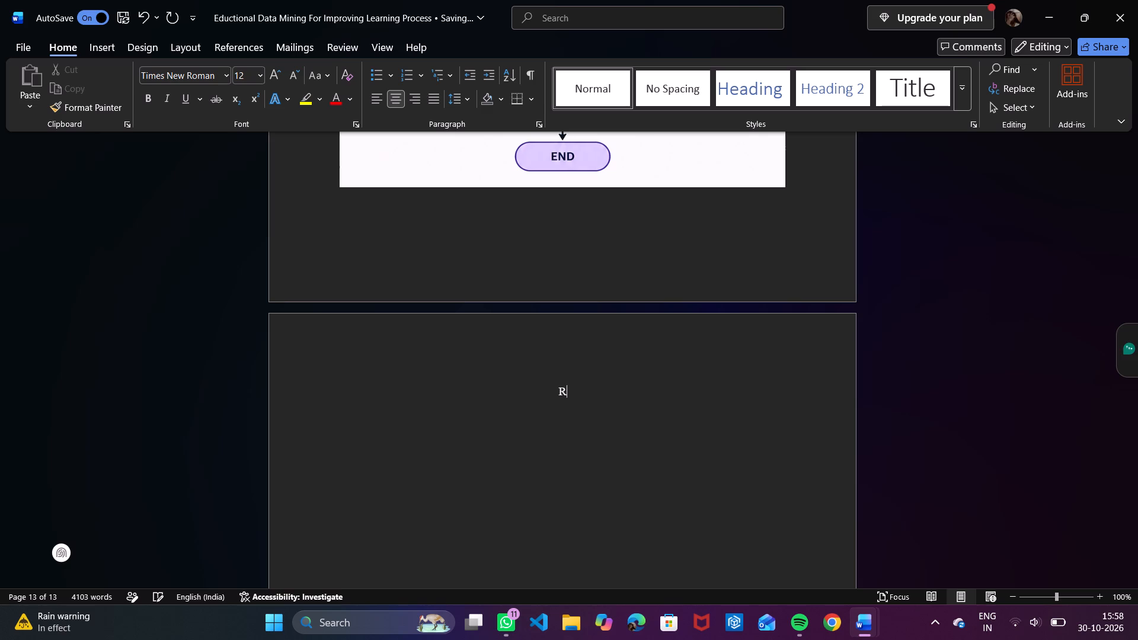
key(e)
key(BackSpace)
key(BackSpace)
Turn on bold for the empty centred line on the last page.
click(149, 94)
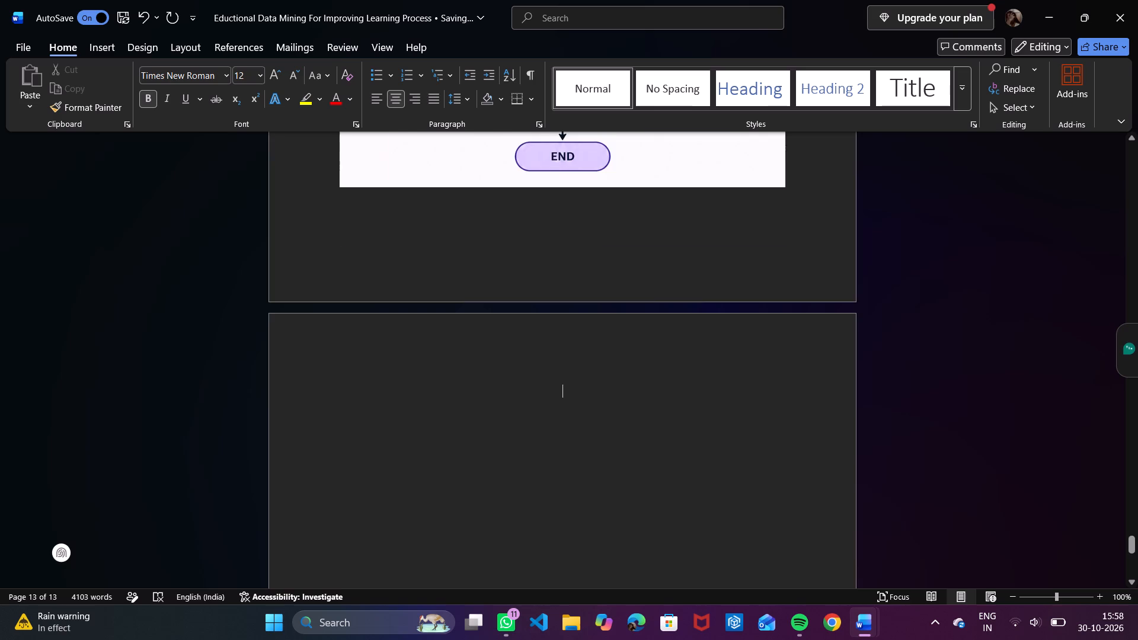
Check the font size and formatting of the Methodology heading below the literature table.
scroll(492, 362, up, 7)
right_click(492, 362)
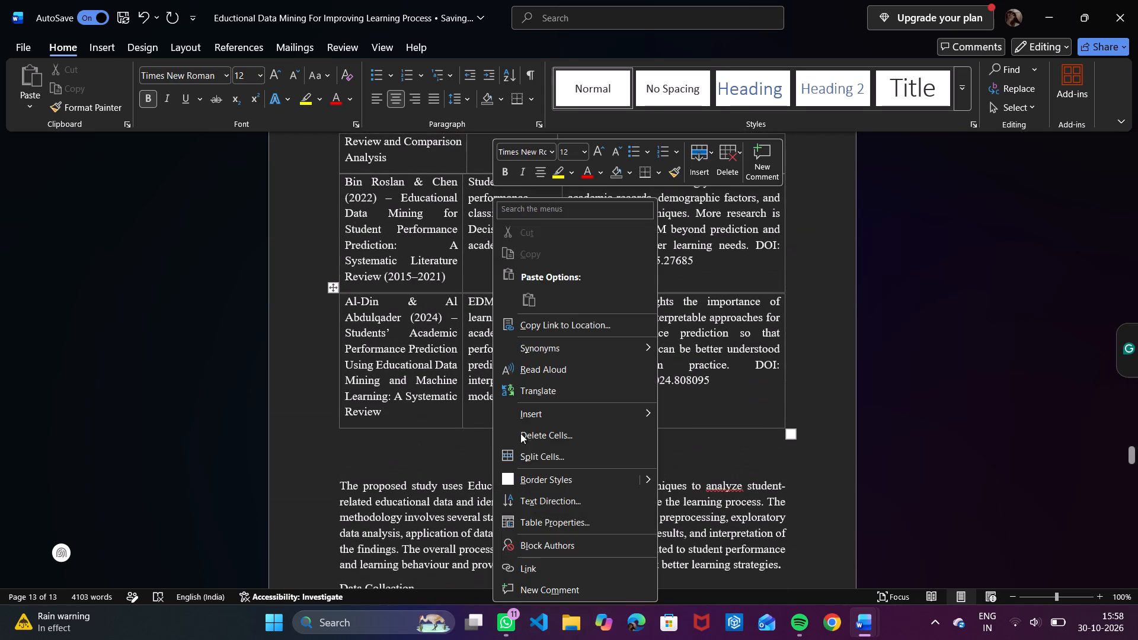
click(417, 443)
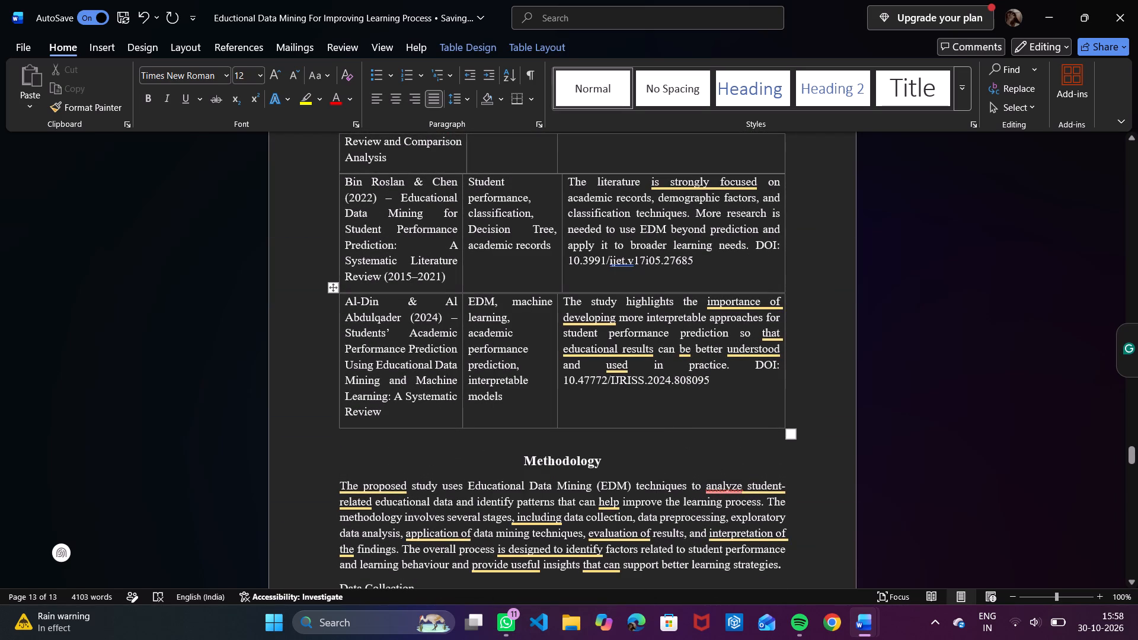
drag(519, 458, 609, 459)
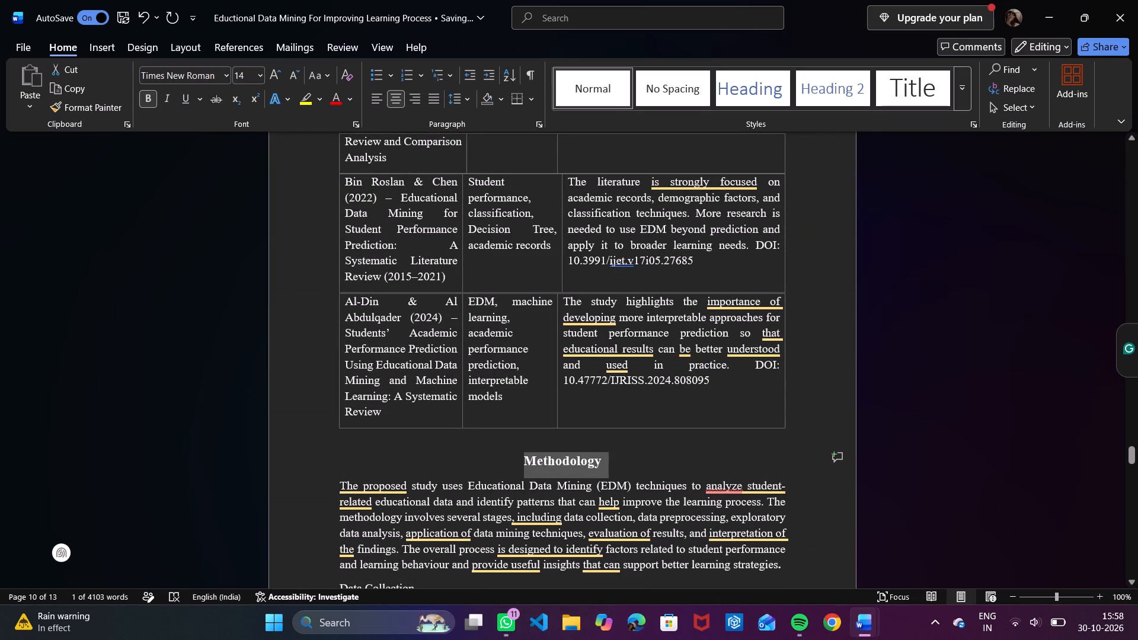
click(110, 433)
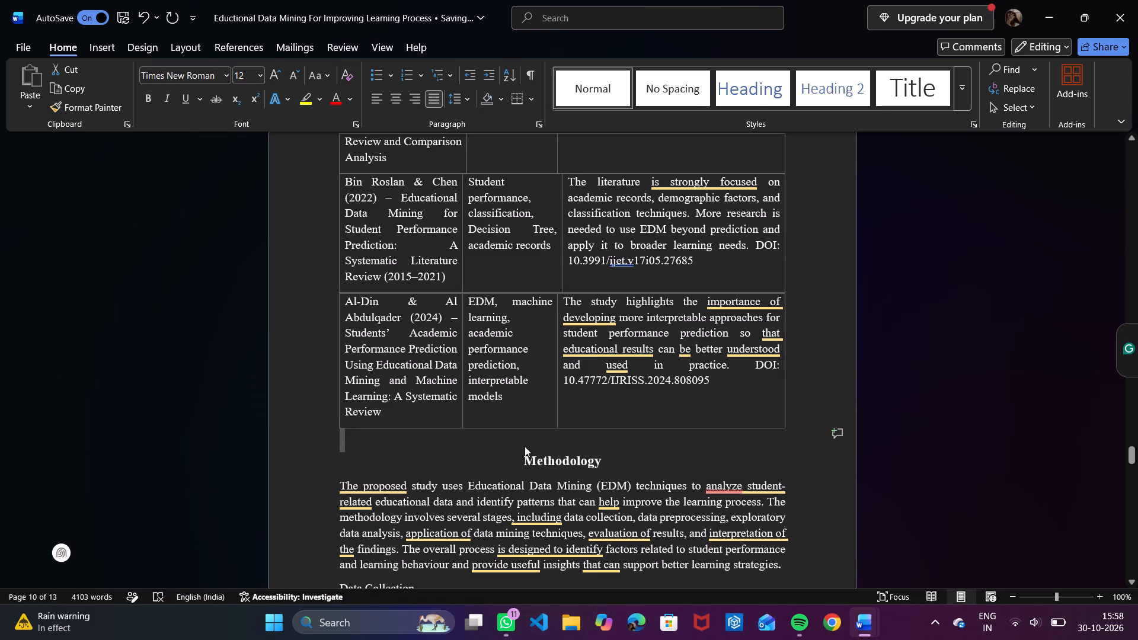
Set the font size of the empty bold, centred line on the last page to 14.
scroll(525, 446, down, 10)
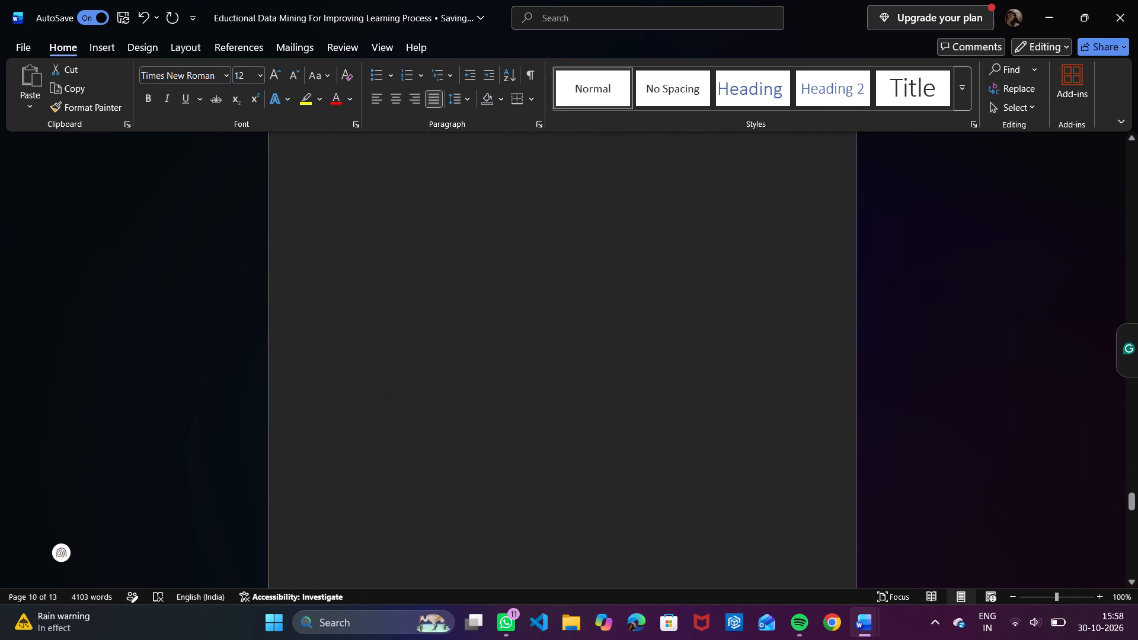
scroll(525, 446, down, 5)
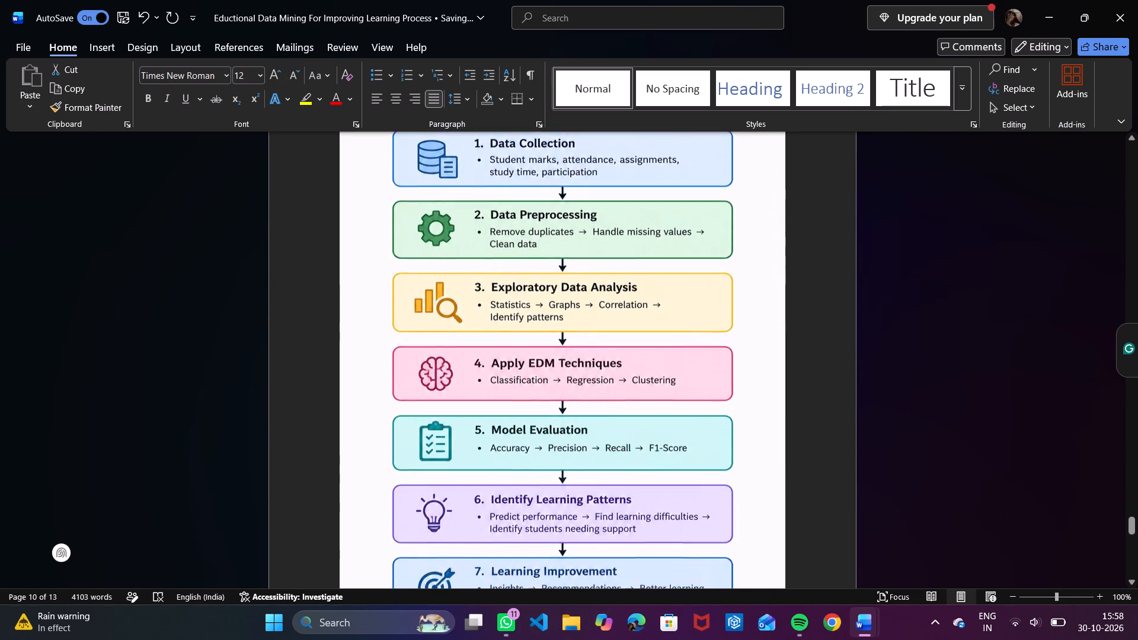
scroll(525, 446, down, 3)
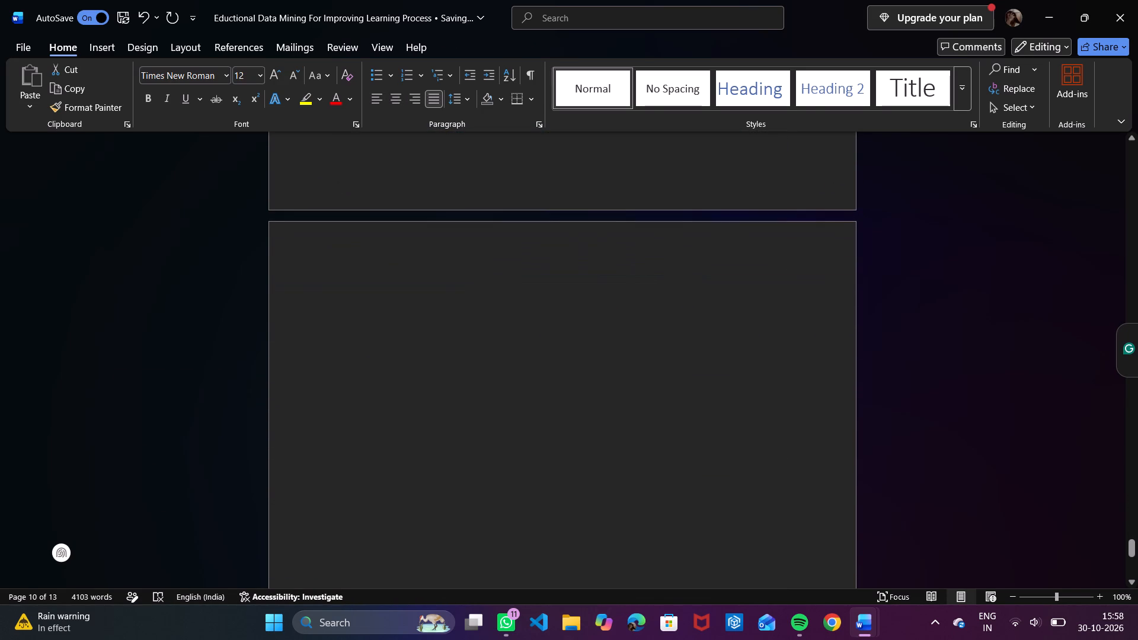
click(358, 252)
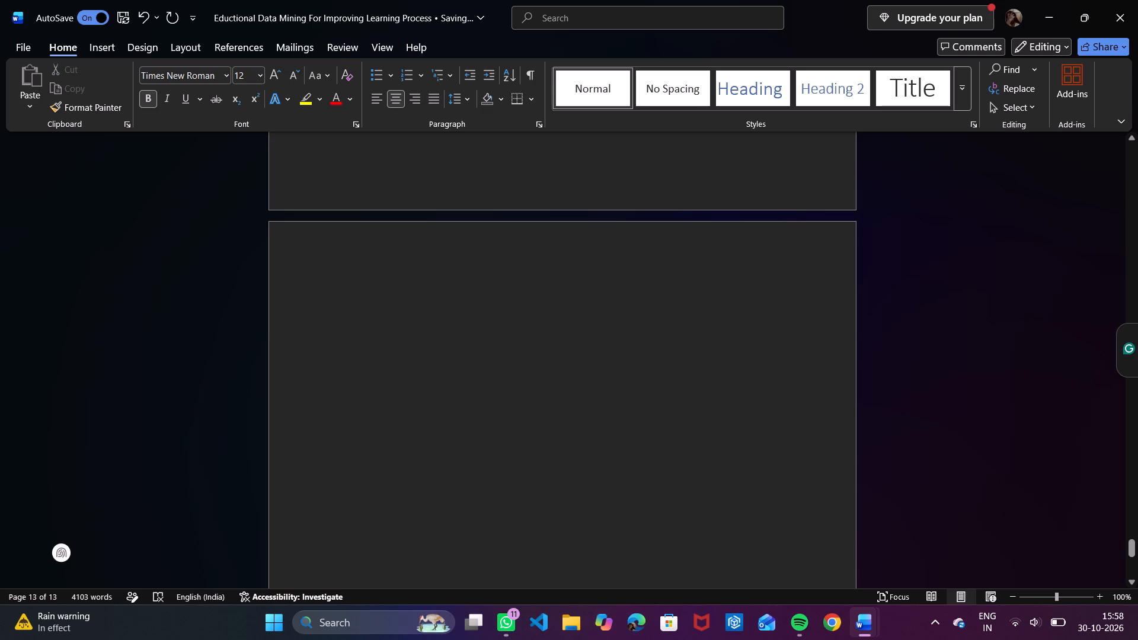
click(256, 67)
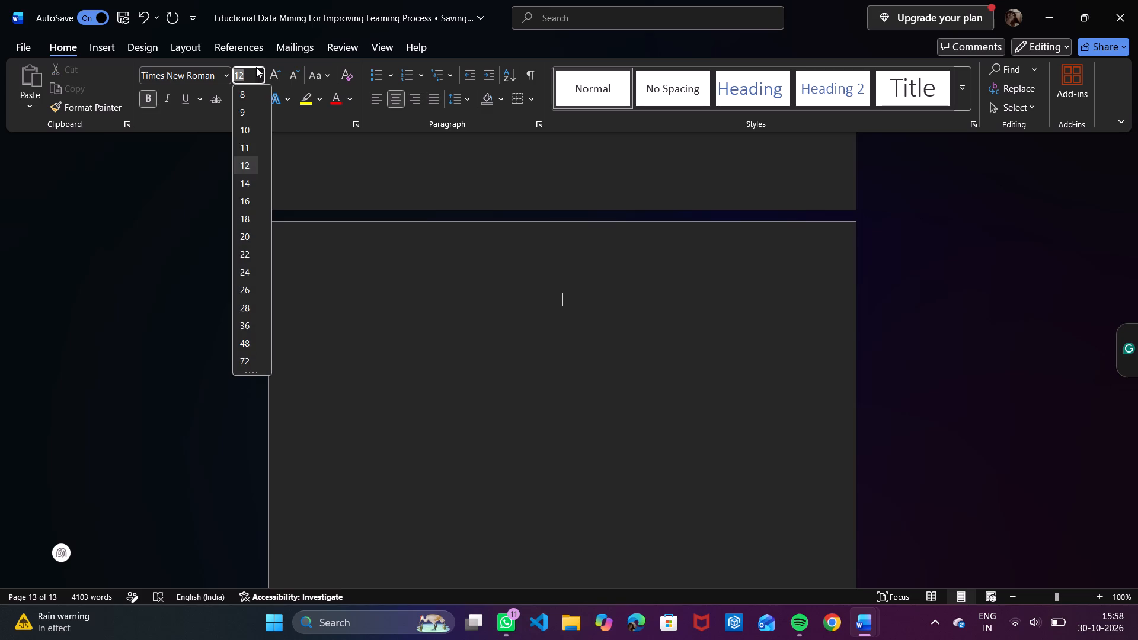
click(252, 179)
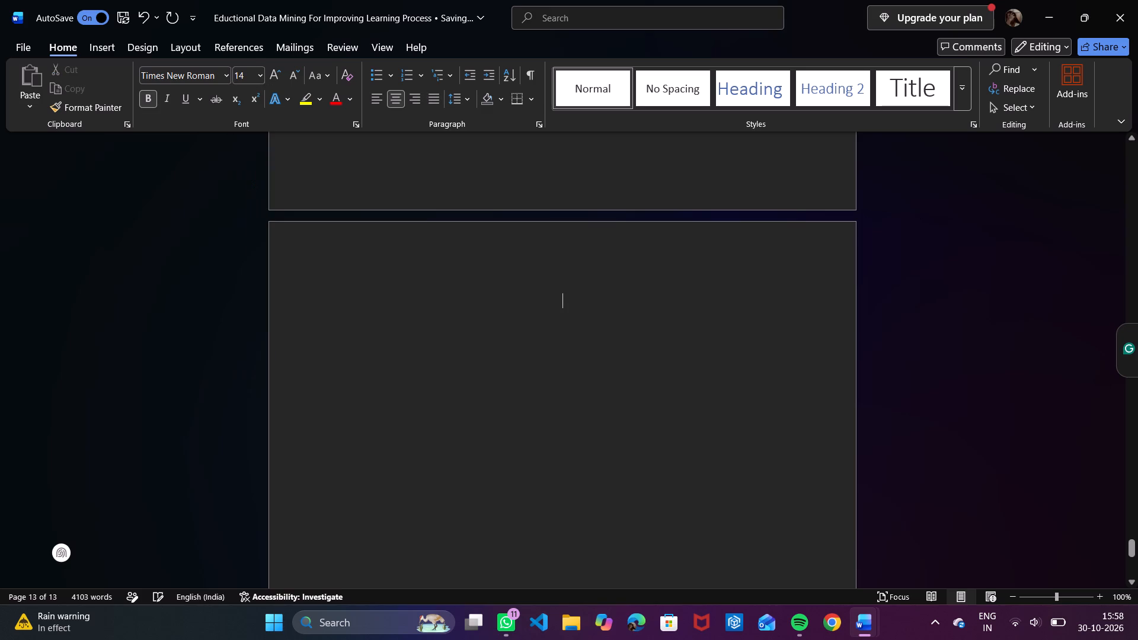
Enter the title-case heading "Result And Disscussion" on the centred line of the last page.
text(RE)
text(SULT)
key(BackSpace)
key(BackSpace)
key(BackSpace)
key(BackSpace)
key(BackSpace)
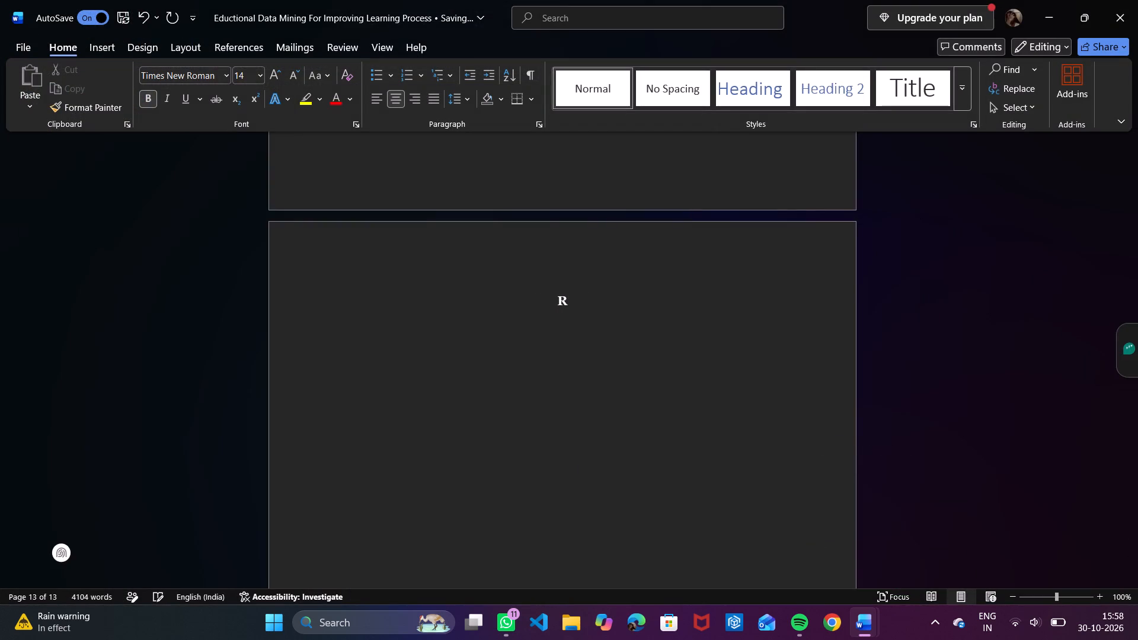
text(esult a)
key(a)
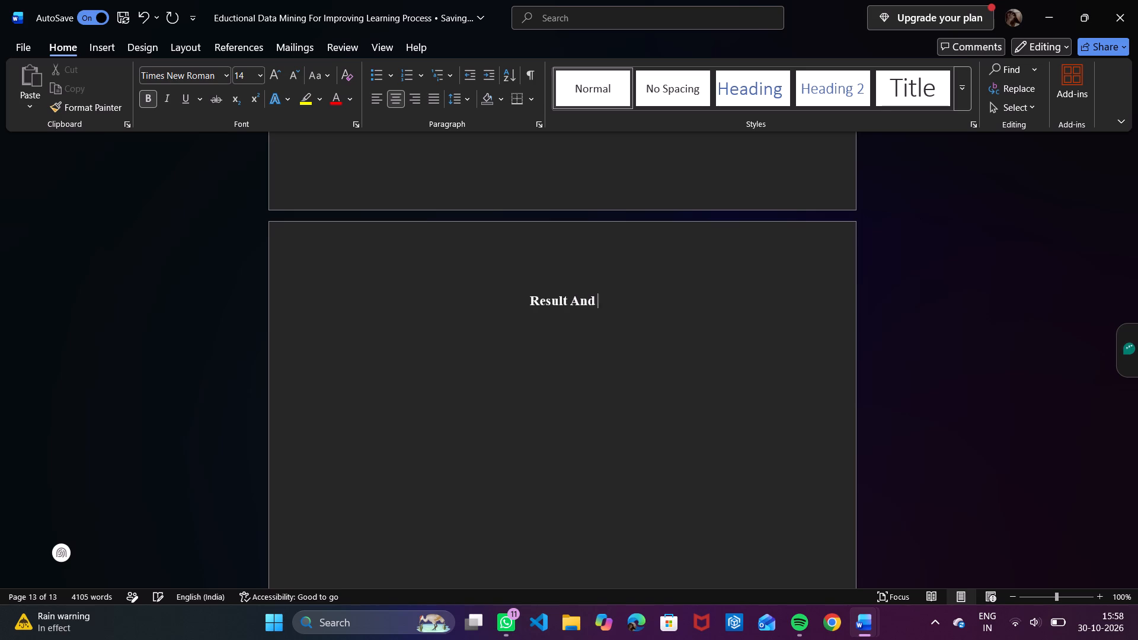
key(d)
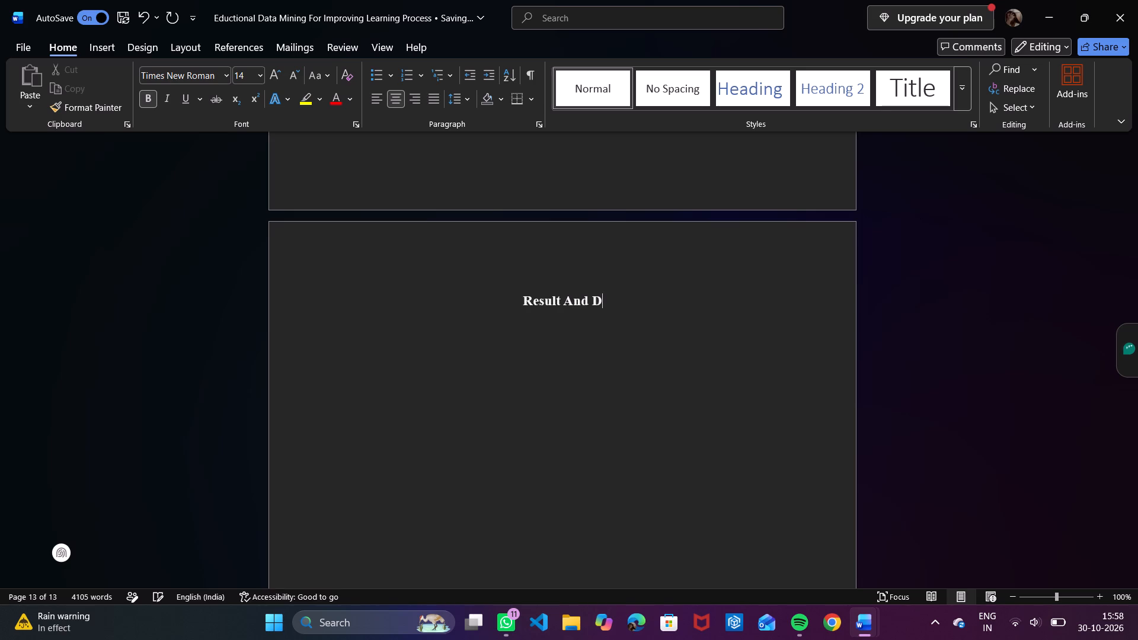
text(iss)
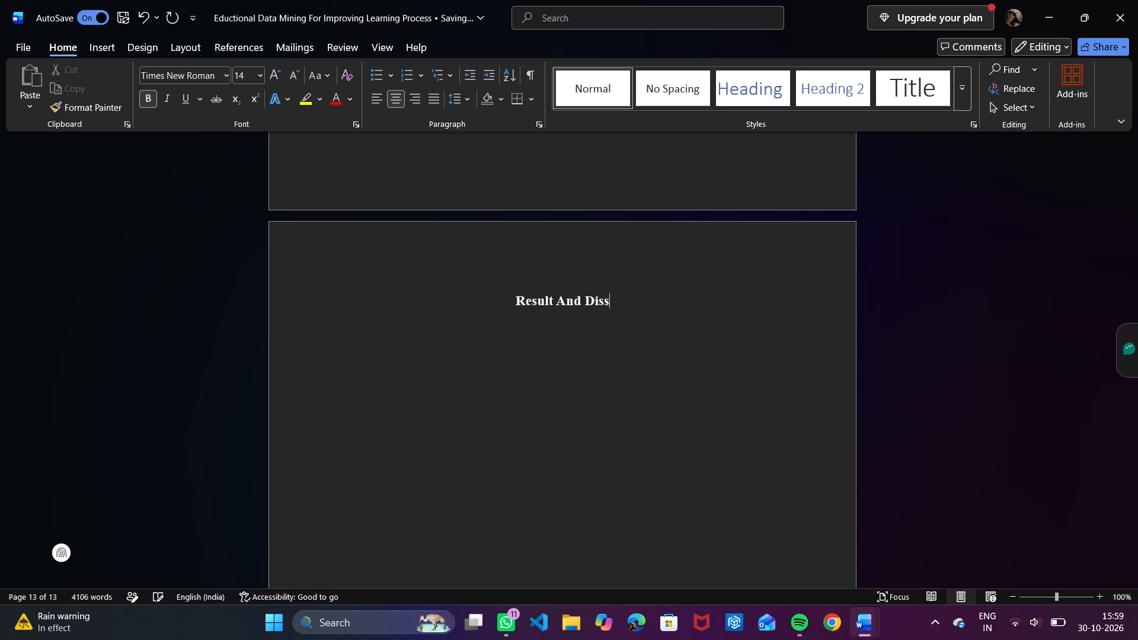
key(c)
text(us)
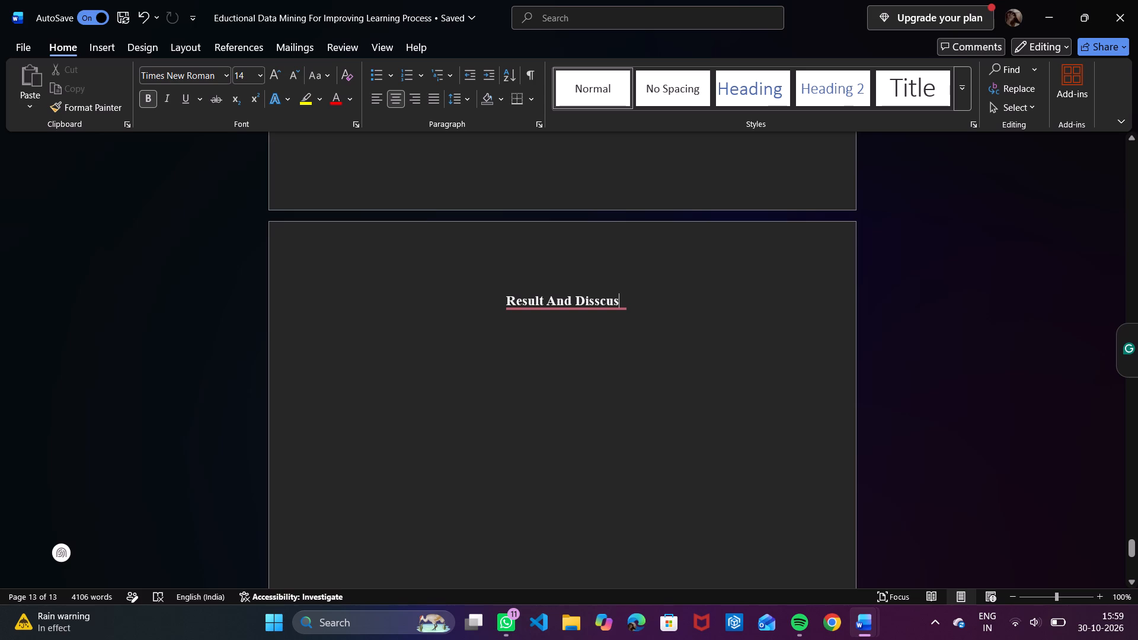
text(sion)
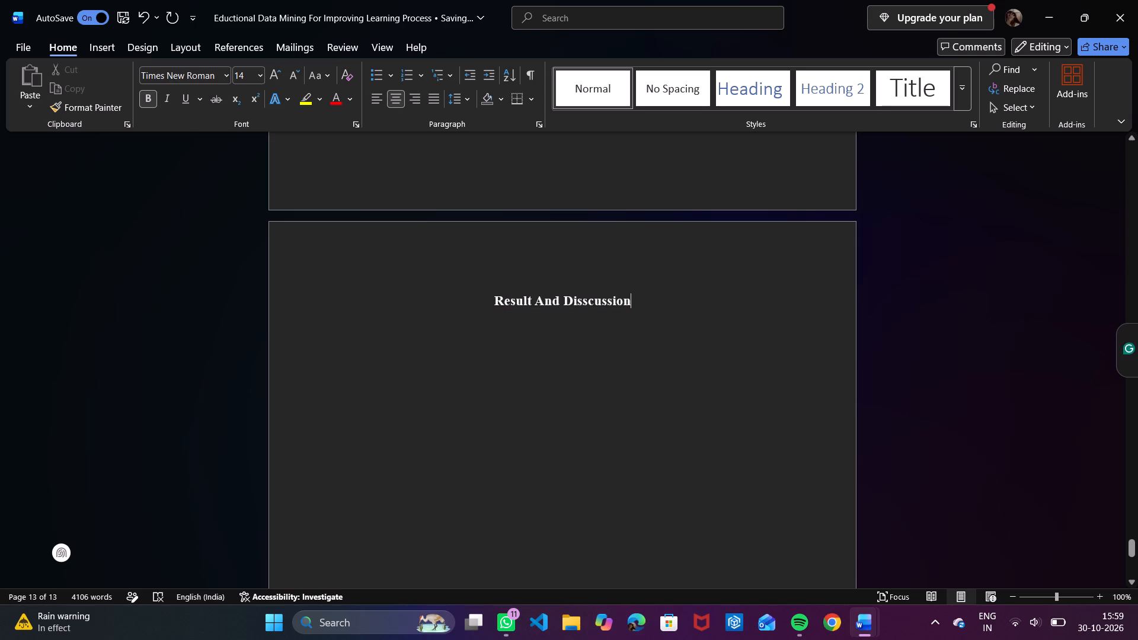
Start a new left-aligned line below the Result And Disscussion heading.
key(Return)
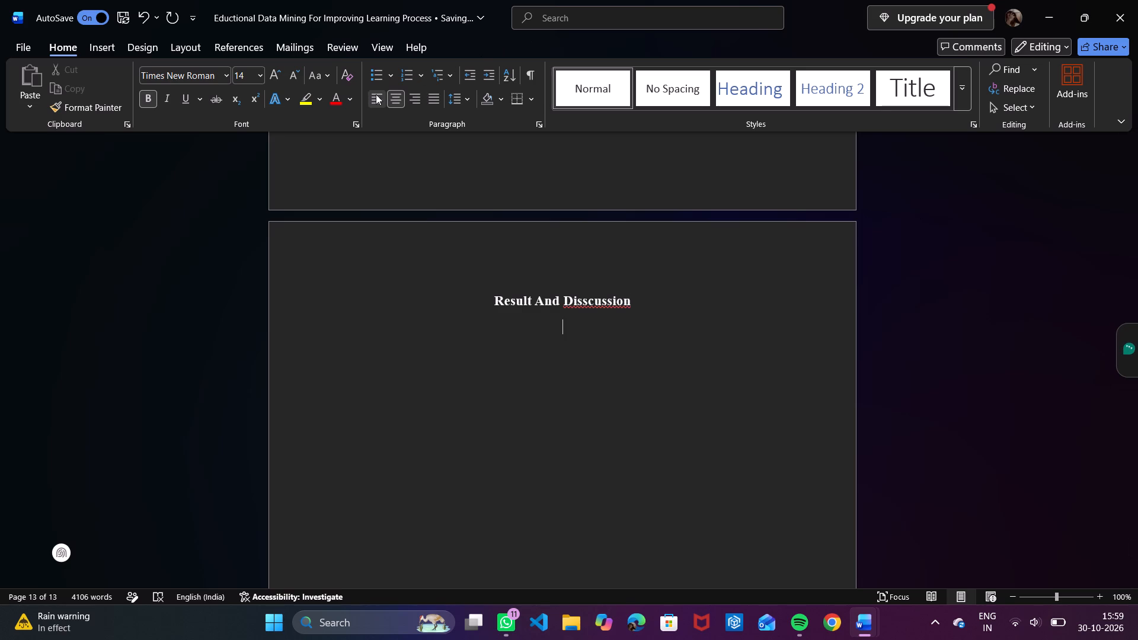
click(376, 94)
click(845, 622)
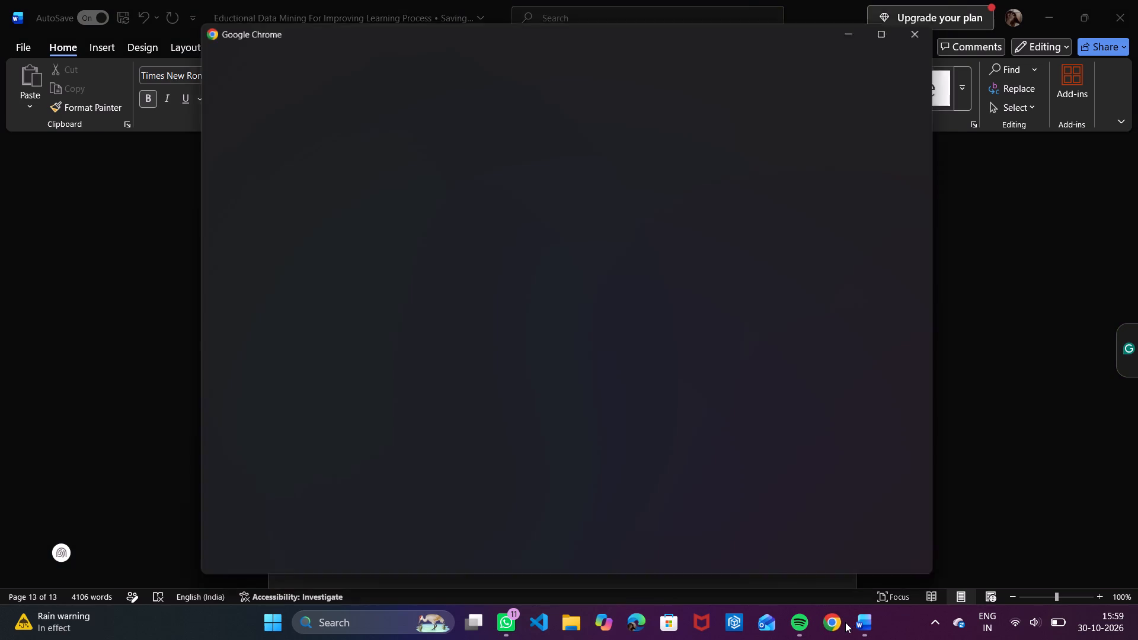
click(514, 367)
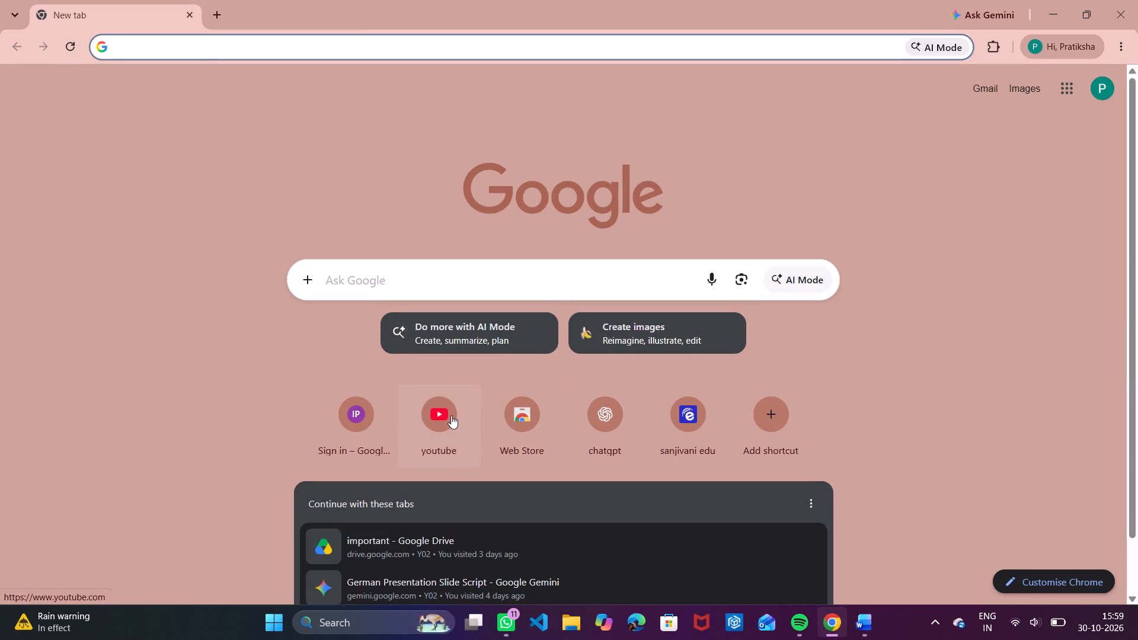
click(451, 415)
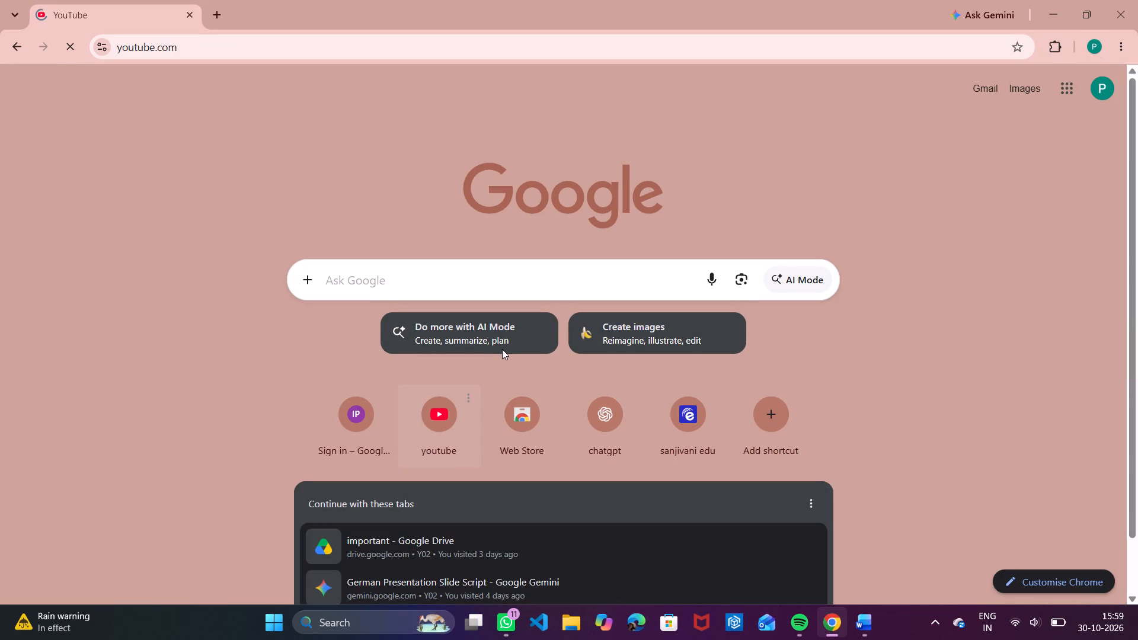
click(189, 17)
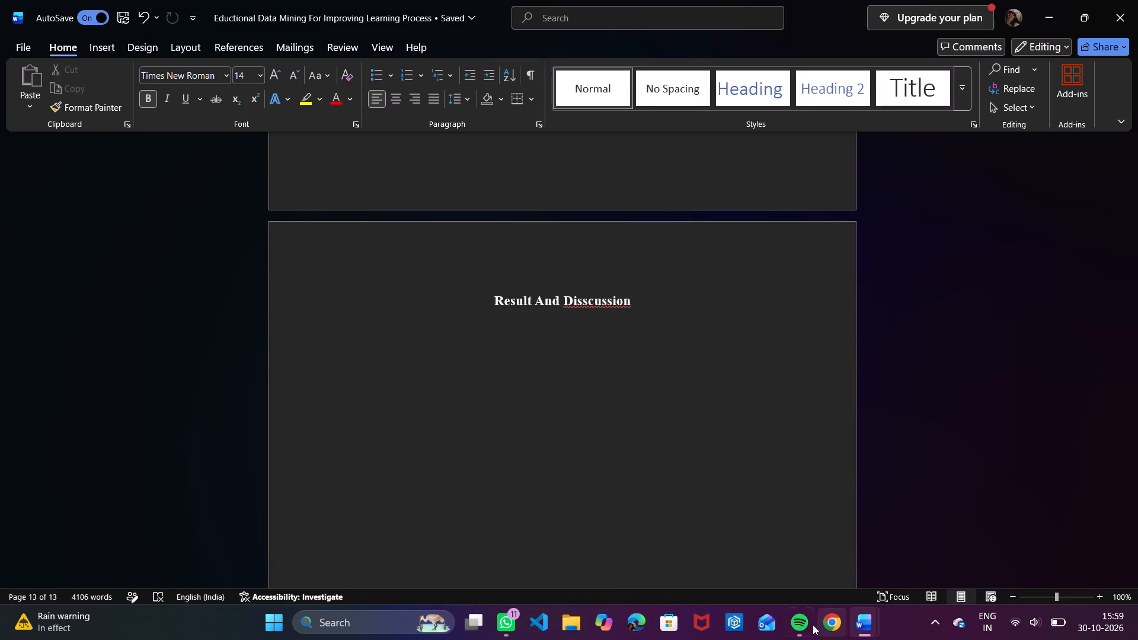
Switch to Spotify, play the song Noormahal and add it to Liked Songs, then return to the document.
click(806, 625)
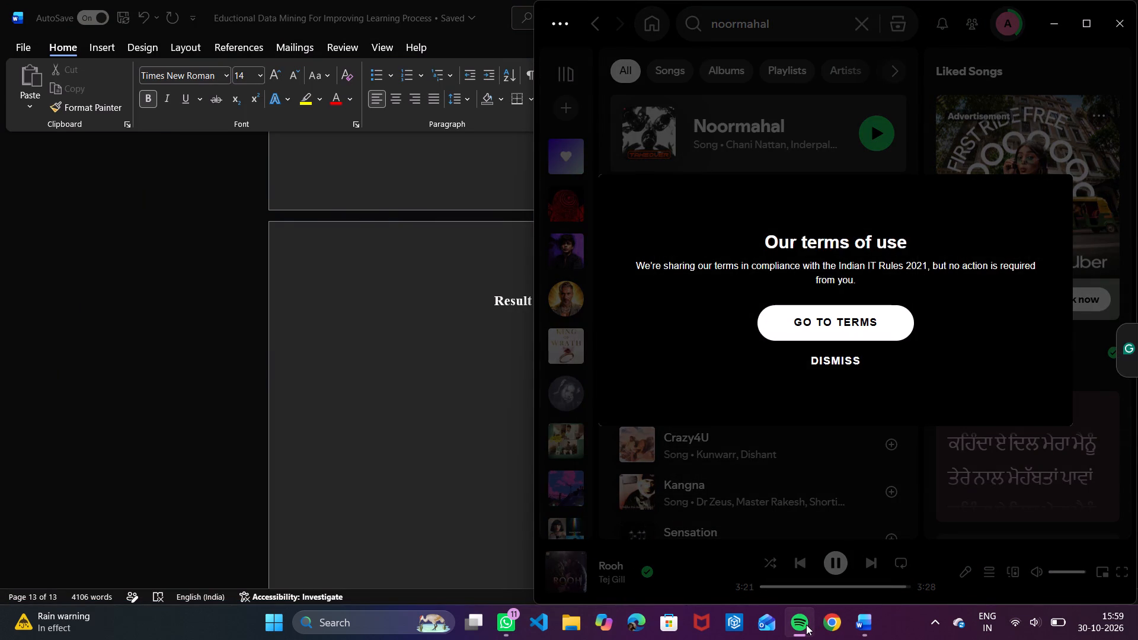
click(851, 366)
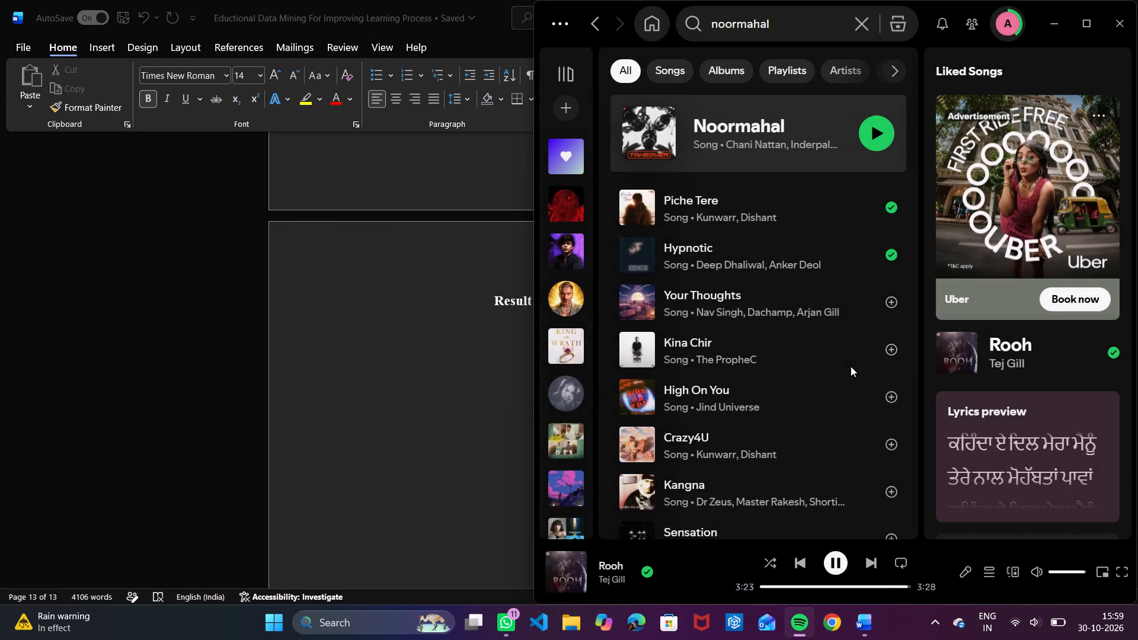
click(888, 142)
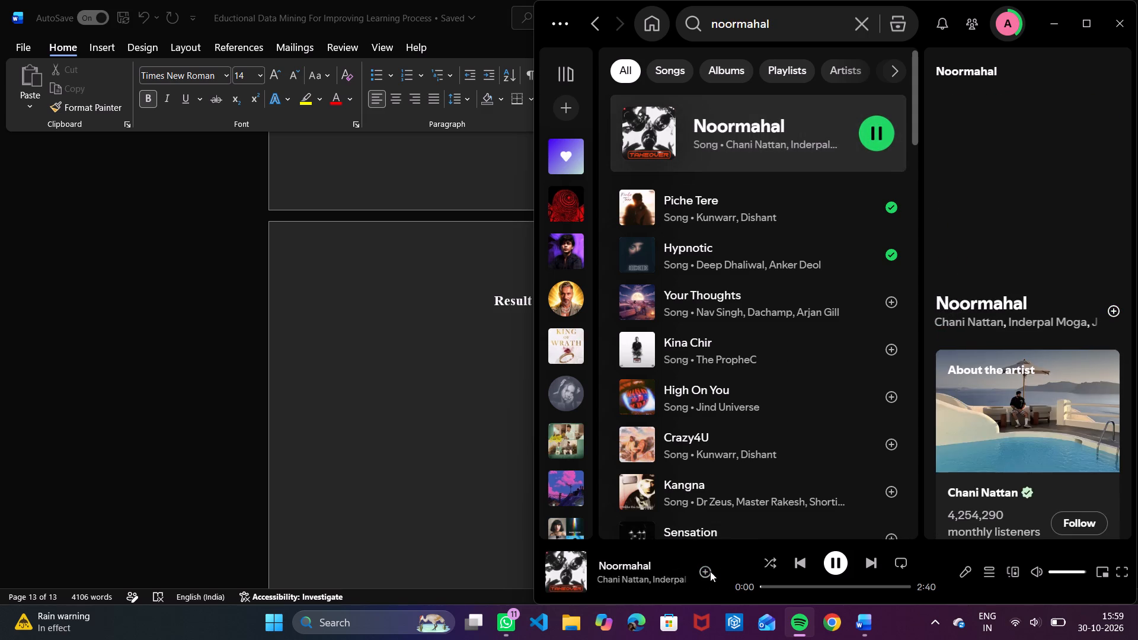
click(704, 574)
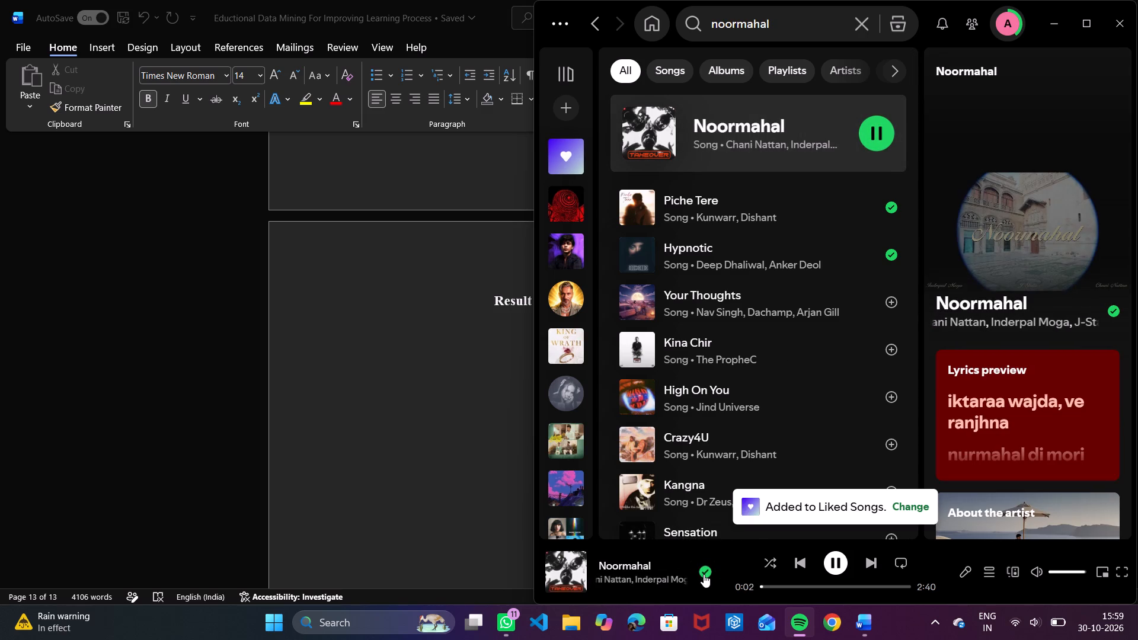
click(1058, 28)
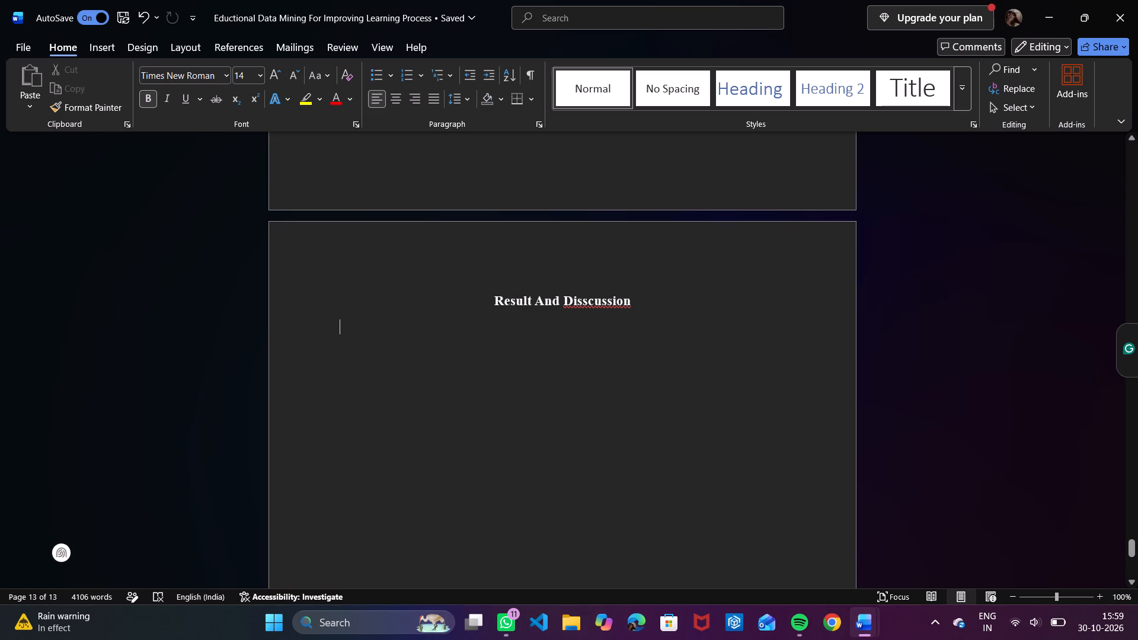
Turn on Grammarly Authorship writing tracking for this document and allow it clipboard access.
drag(566, 299, 644, 307)
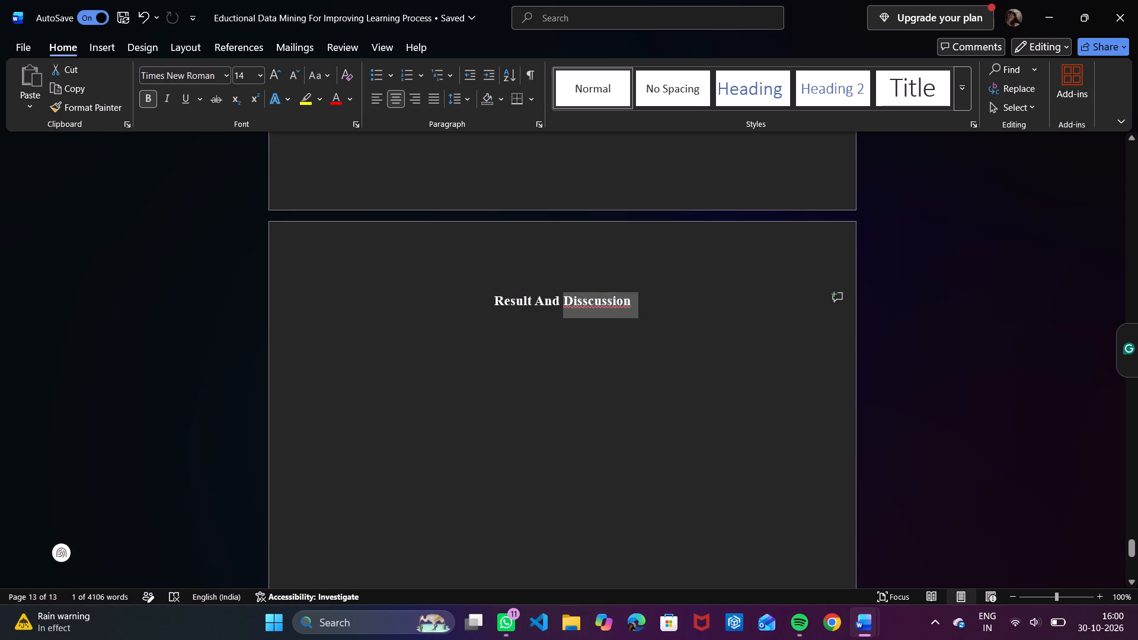
click(70, 558)
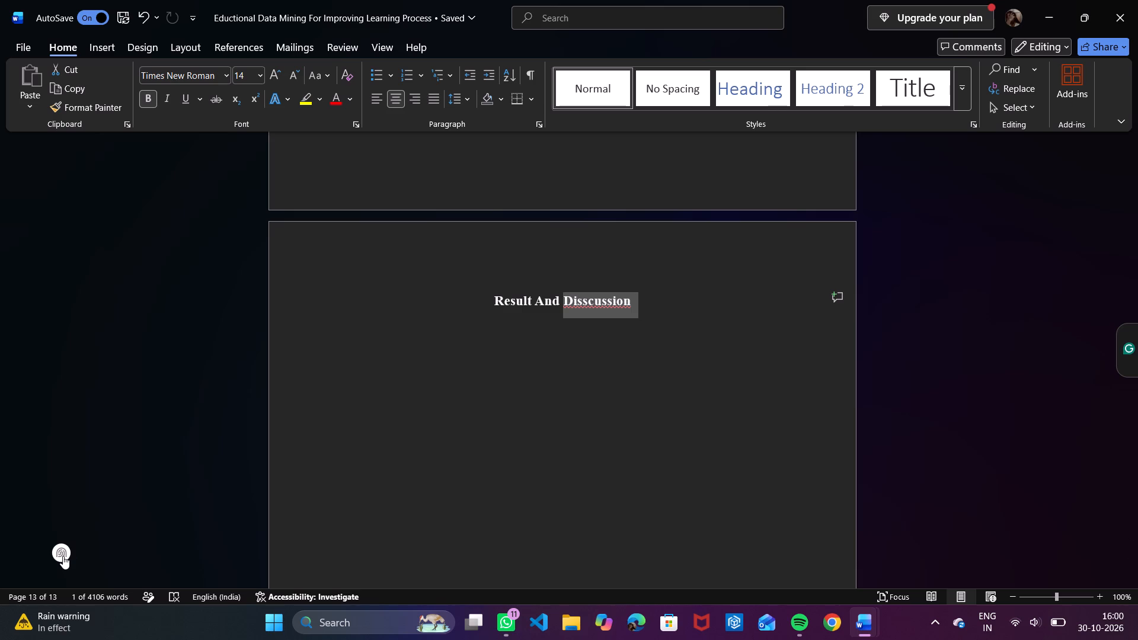
click(63, 556)
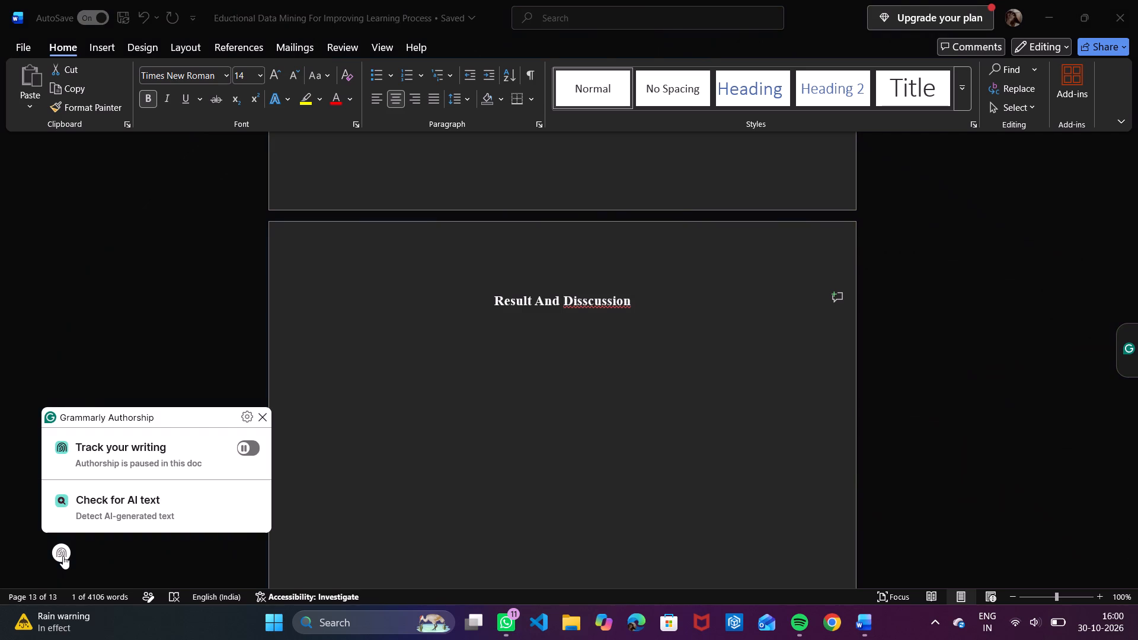
click(247, 453)
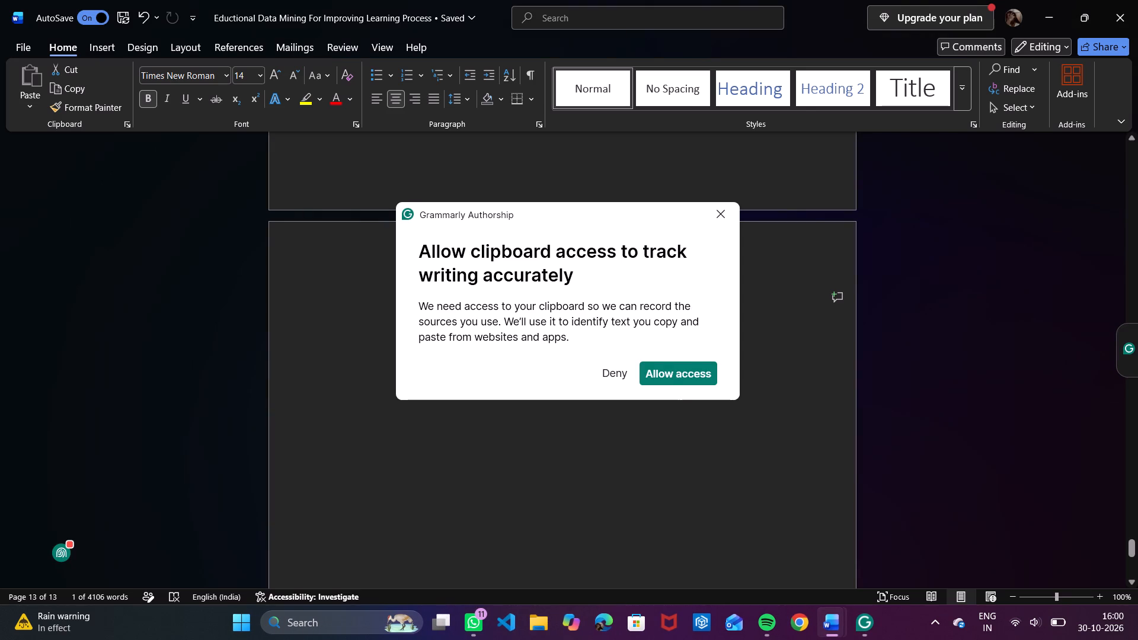
click(720, 214)
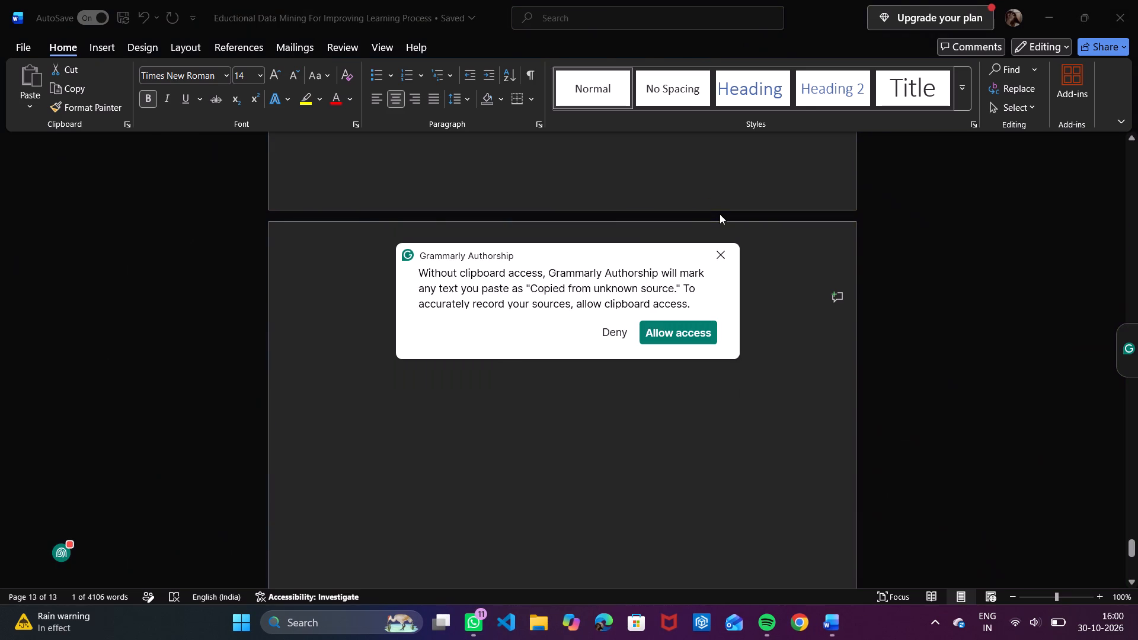
click(689, 328)
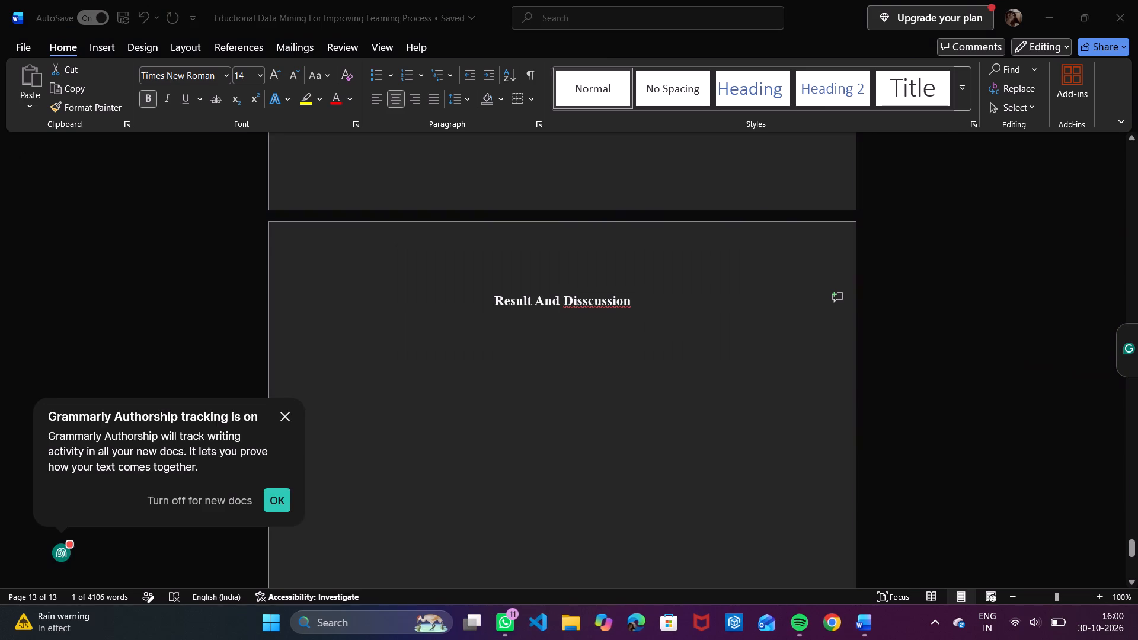
click(276, 498)
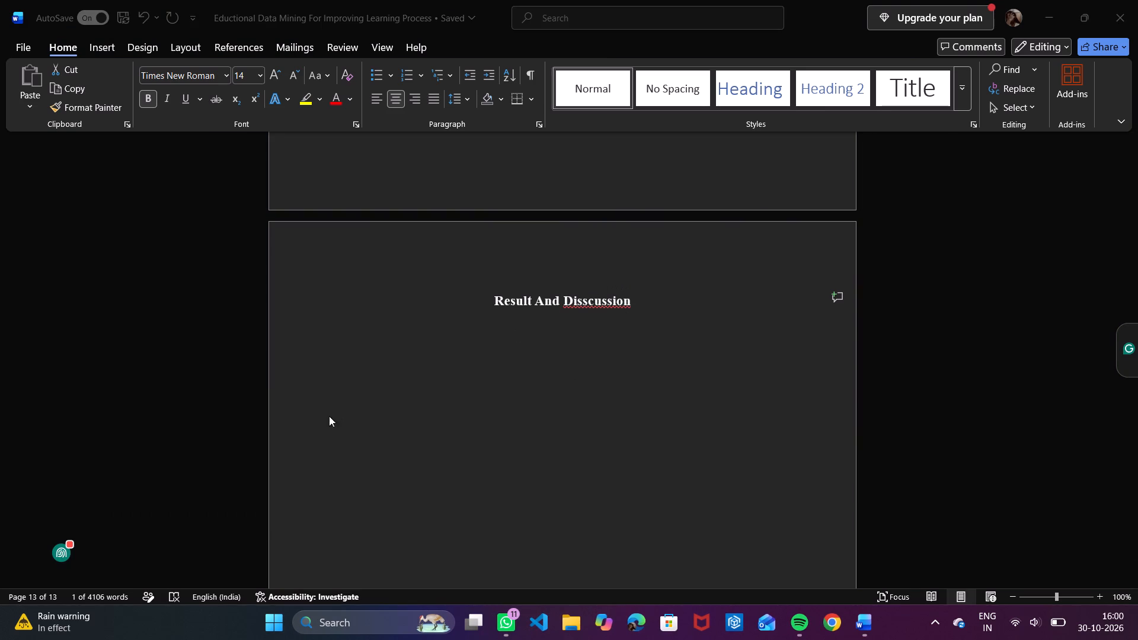
Open the document's Grammarly Authorship report in the browser and close it again.
click(59, 554)
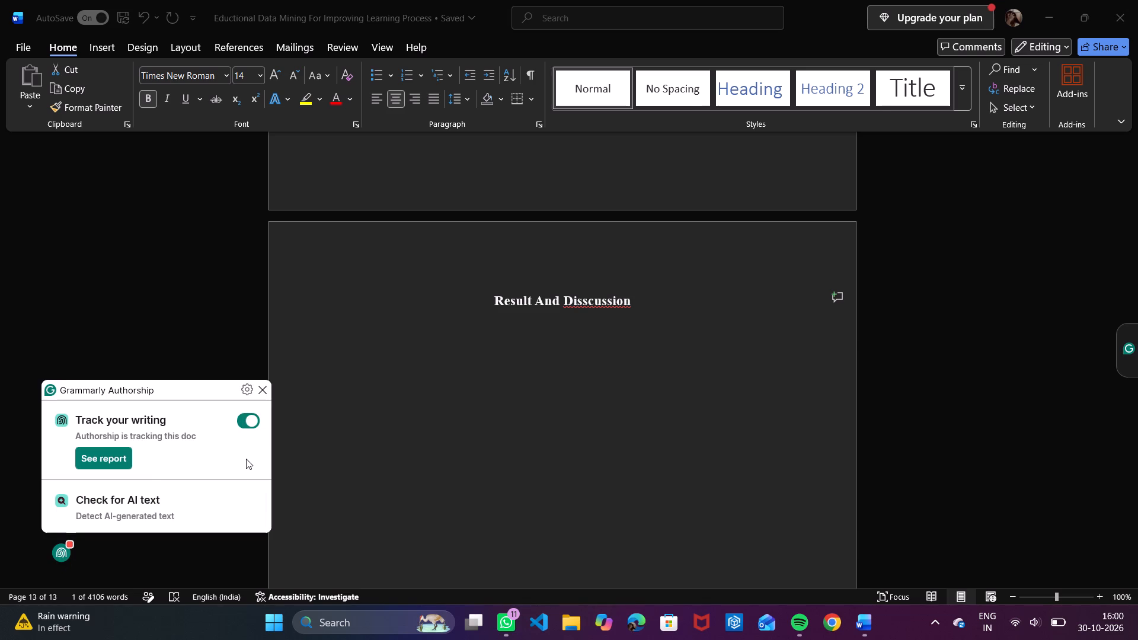
click(108, 450)
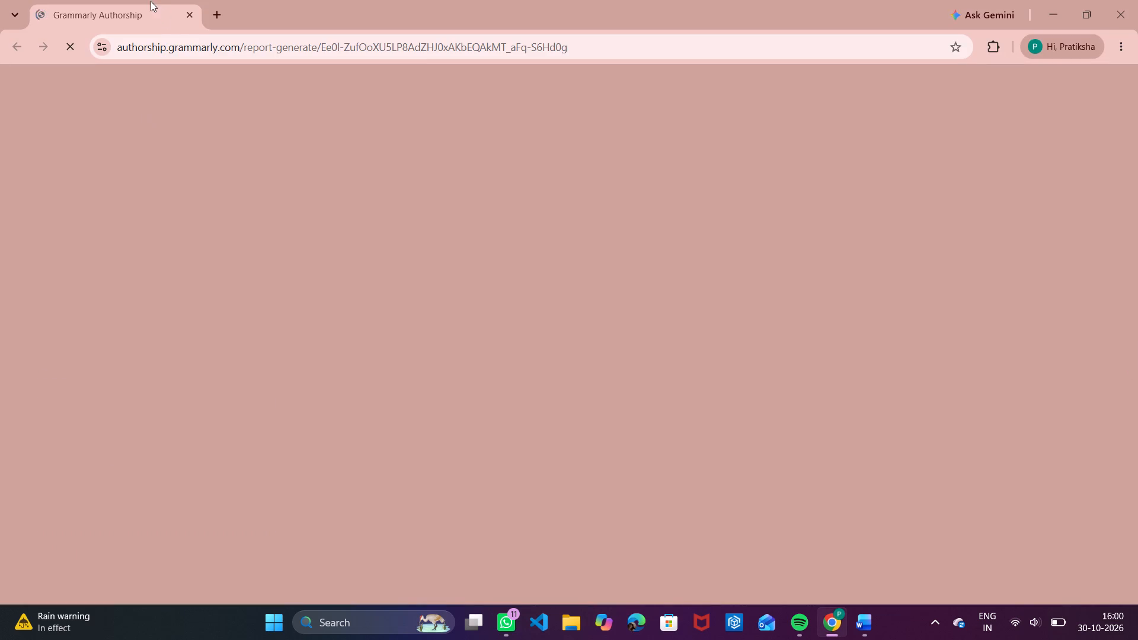
click(184, 12)
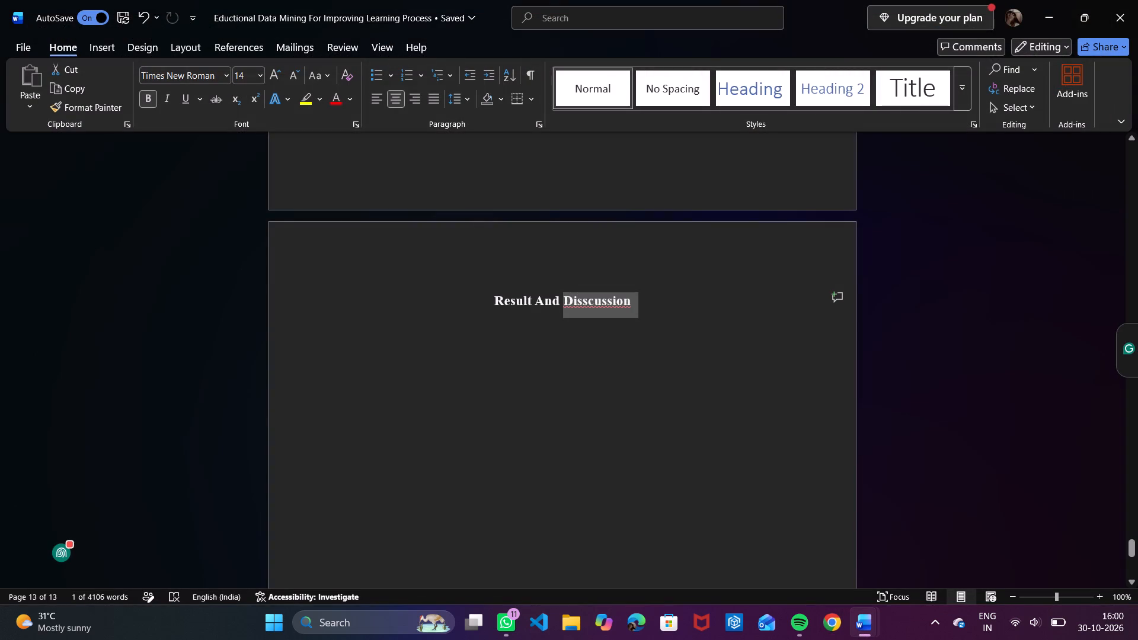
Turn off Grammarly Authorship writing tracking for this document and close its pop-up.
click(64, 552)
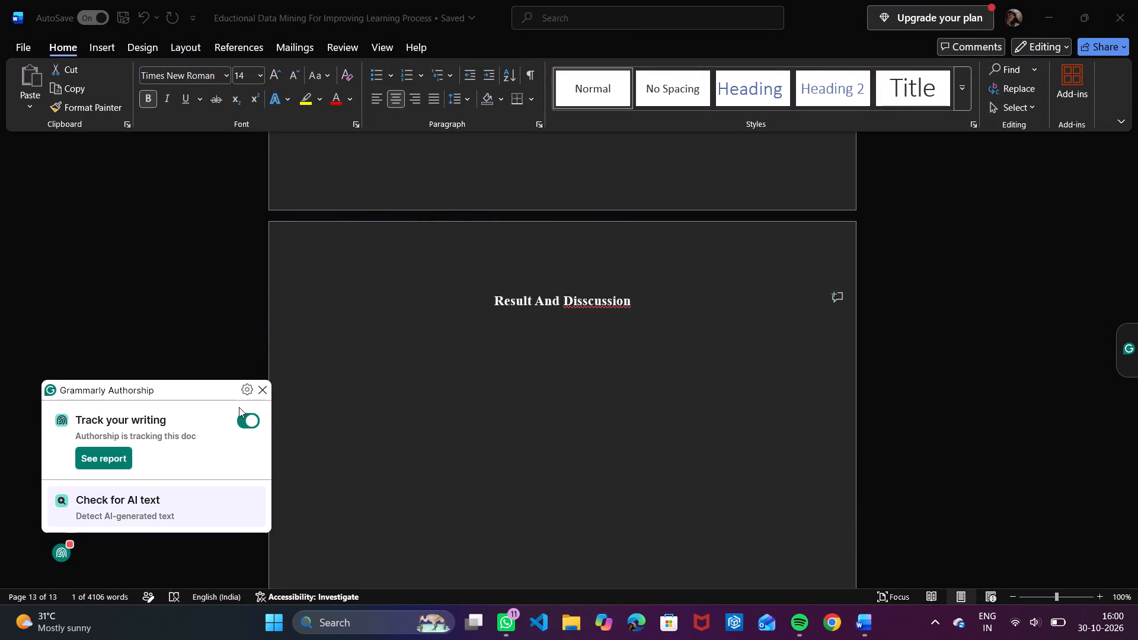
click(251, 417)
click(268, 391)
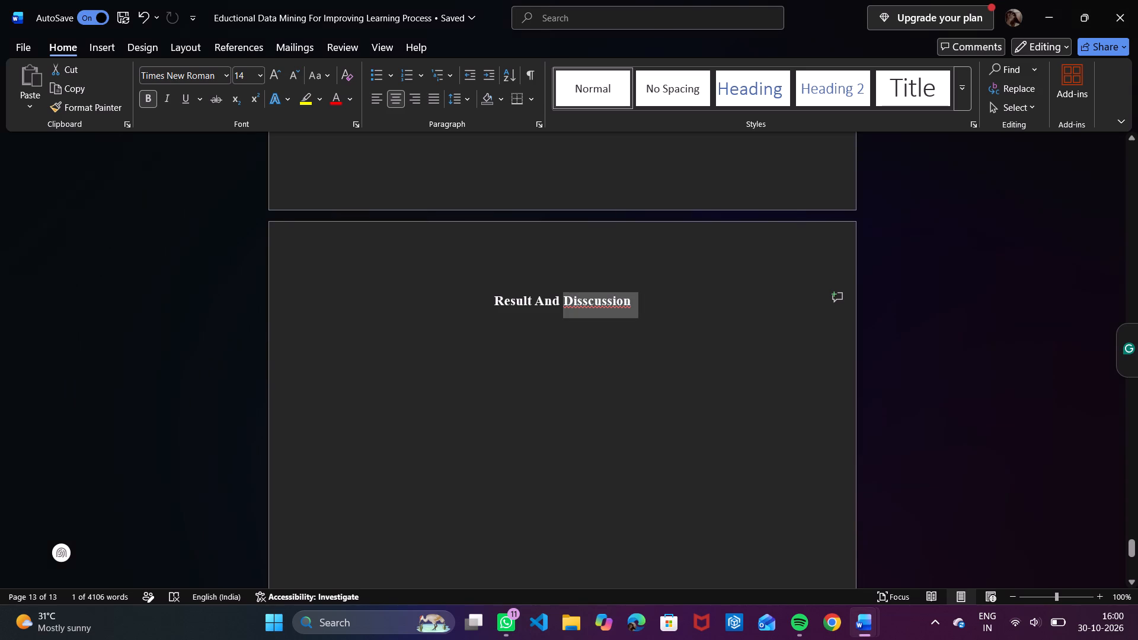
Start a new left-aligned line below the Result And Disscussion heading.
click(646, 289)
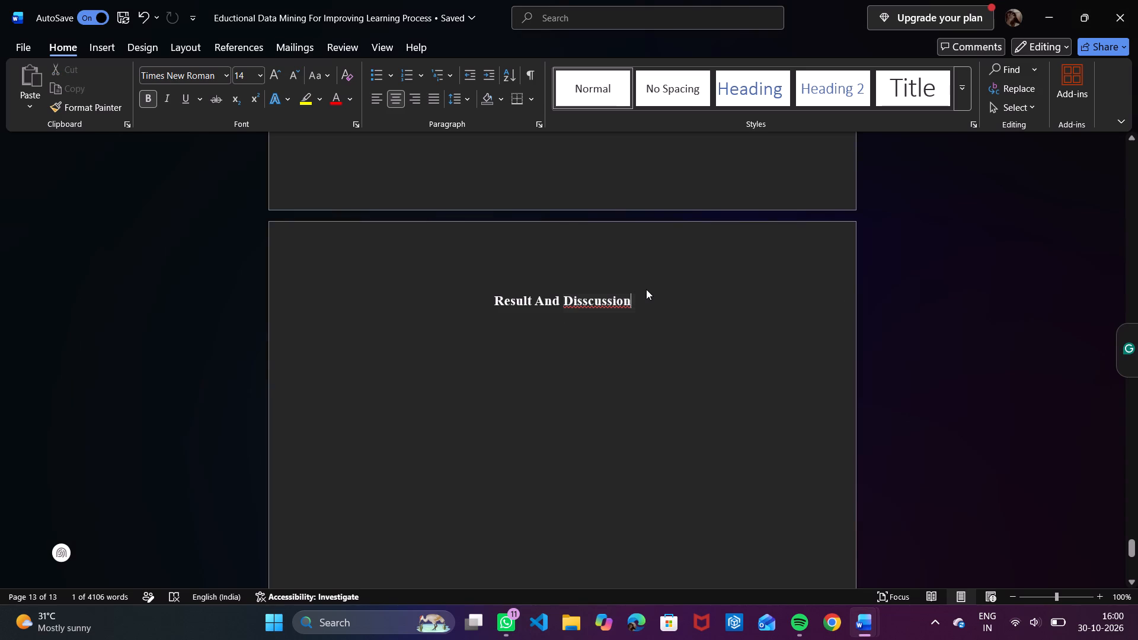
key(Return)
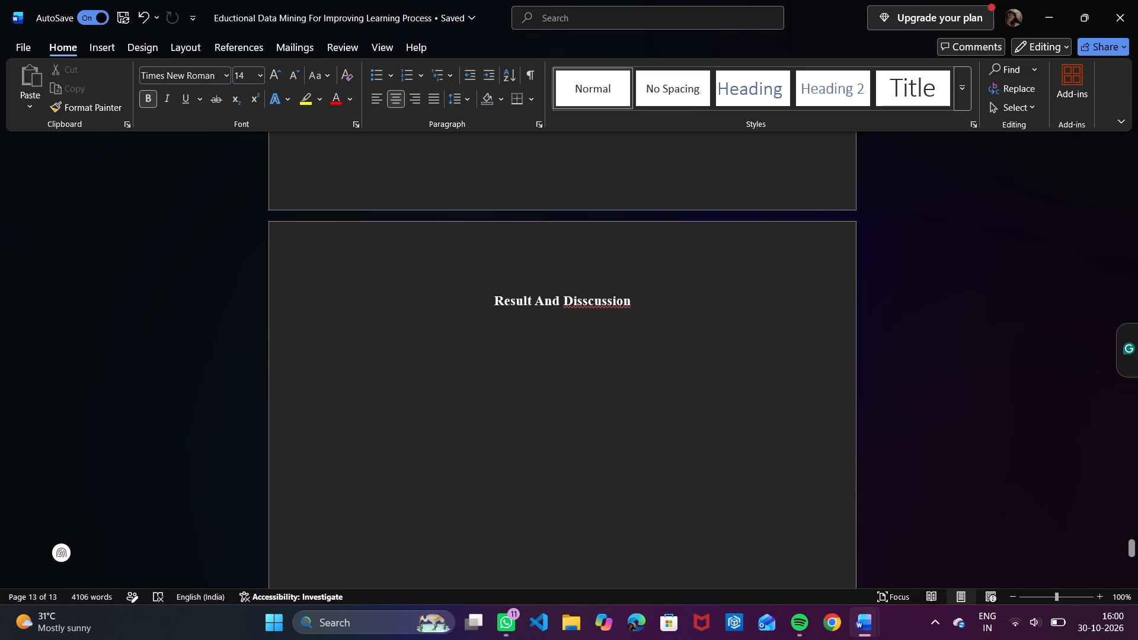
click(375, 97)
click(823, 619)
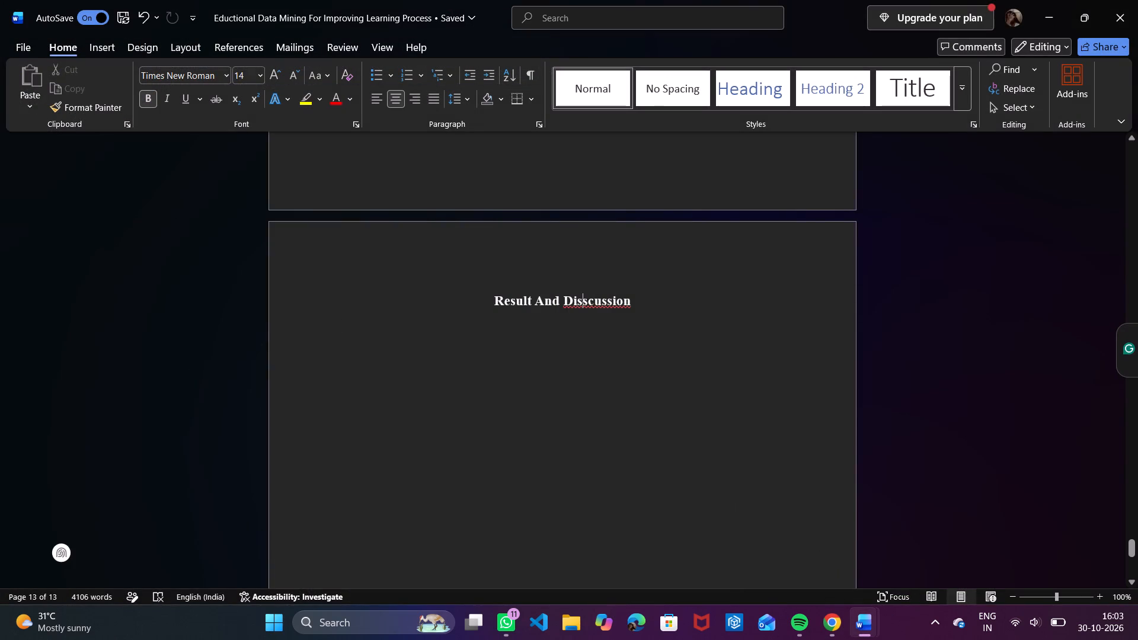
key(BackSpace)
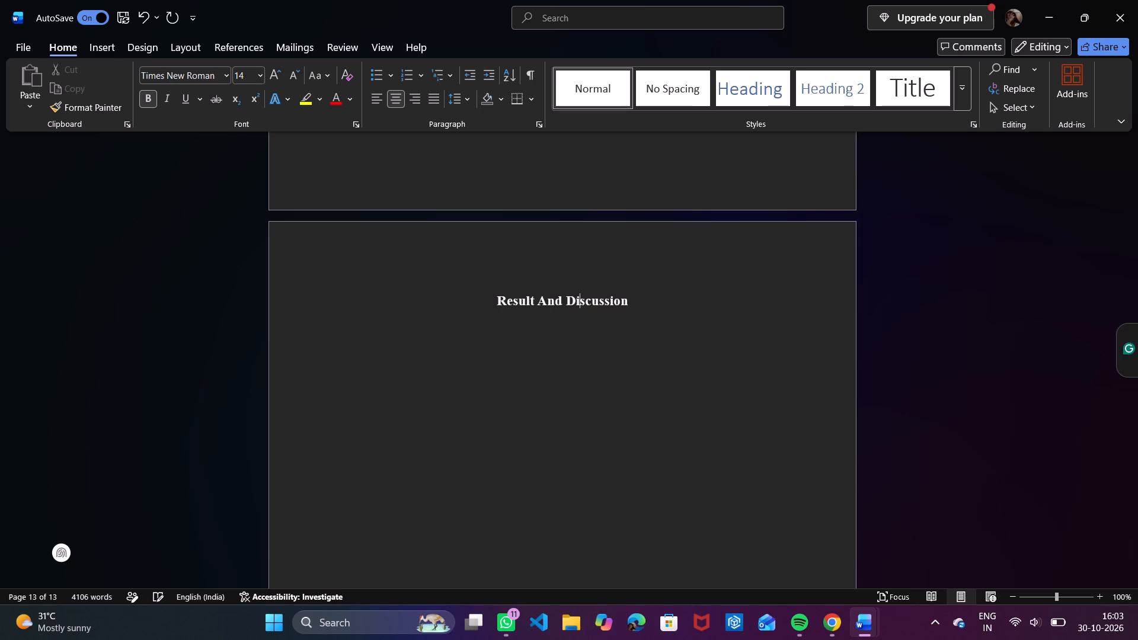
click(636, 298)
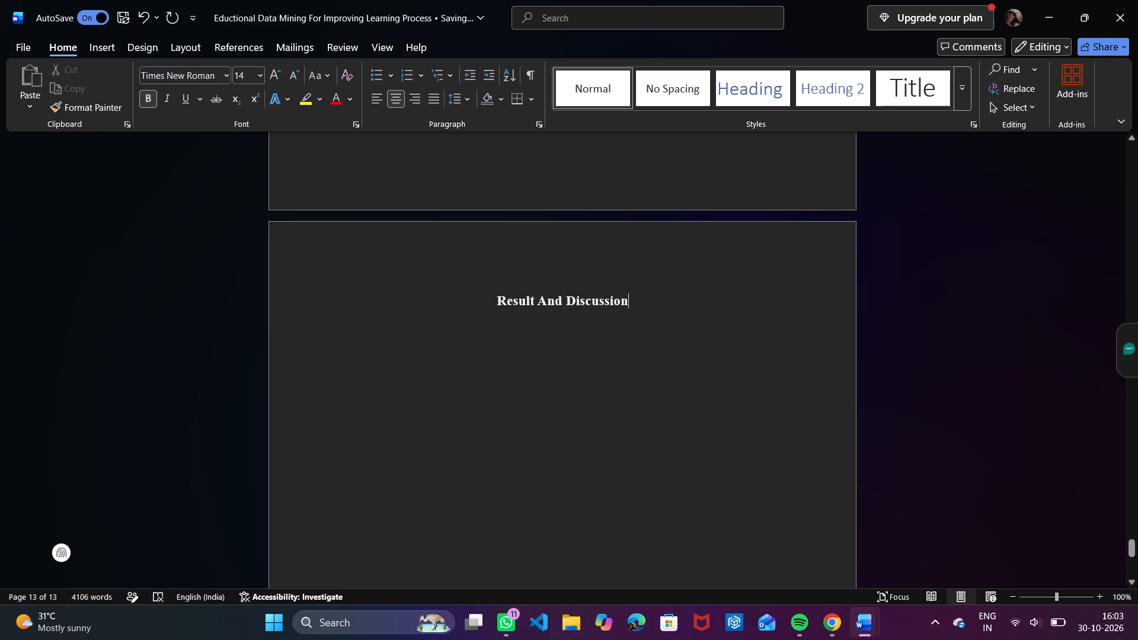
Add a new left-aligned line below the Result And Discussion heading.
key(Return)
click(376, 92)
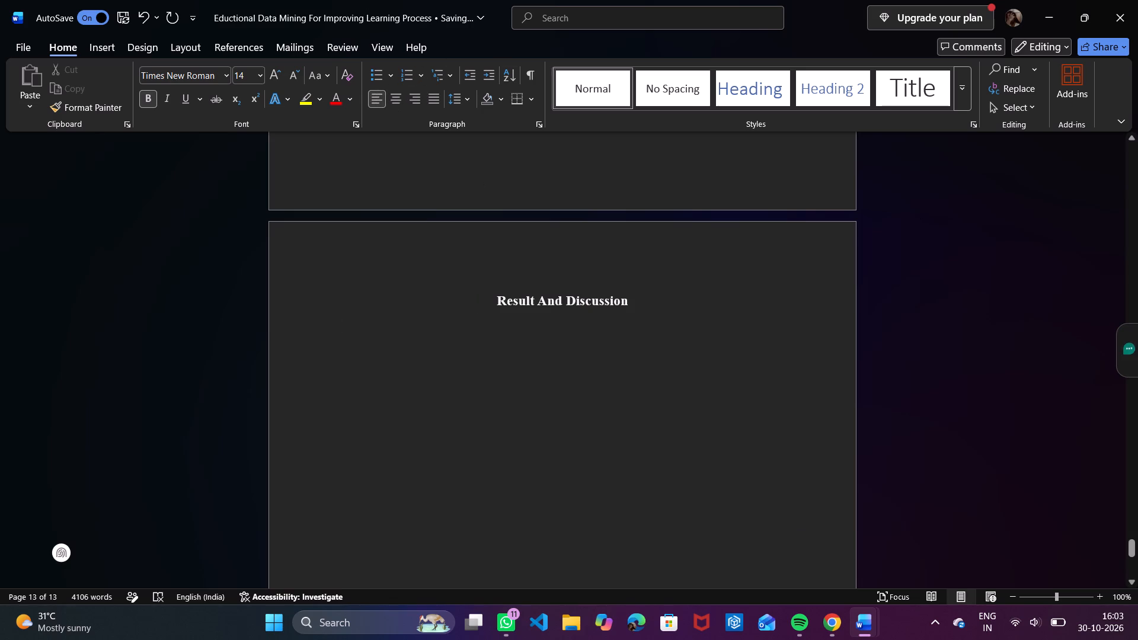
Switch to Spotify, play Noormahal from the Liked Songs playlist, and return to the Word document.
click(805, 621)
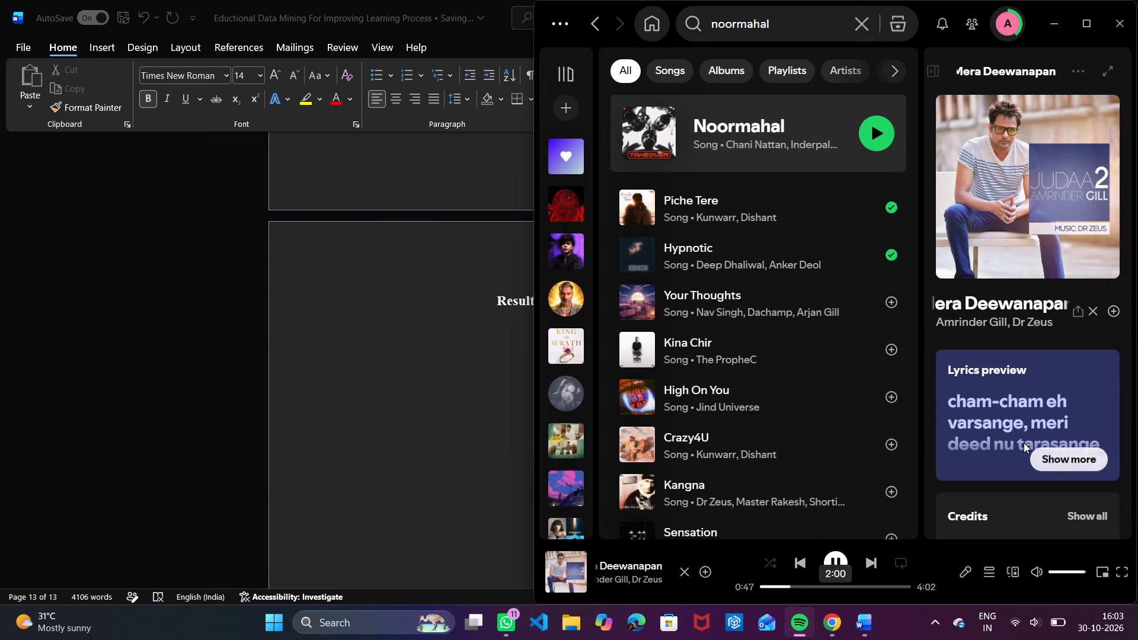
scroll(1024, 443, down, 8)
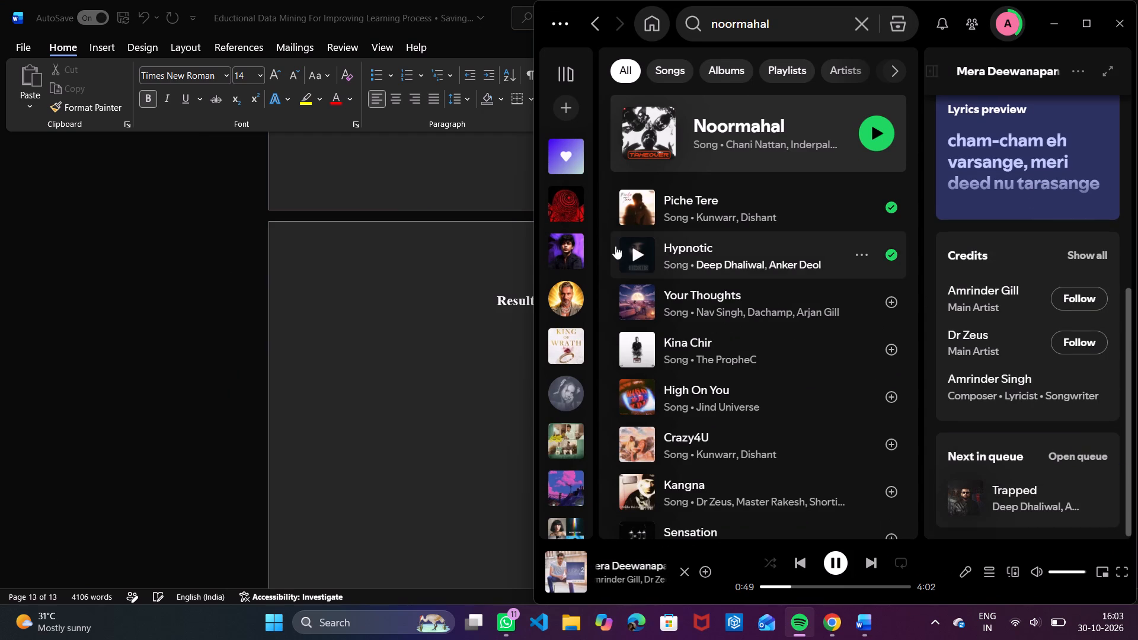
click(567, 159)
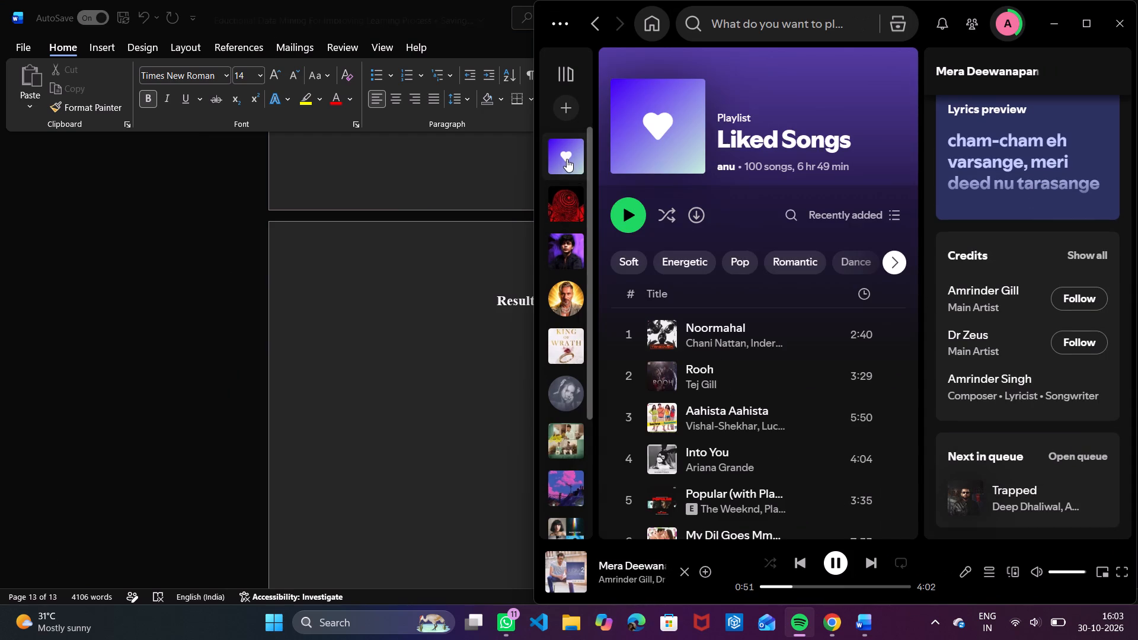
click(628, 331)
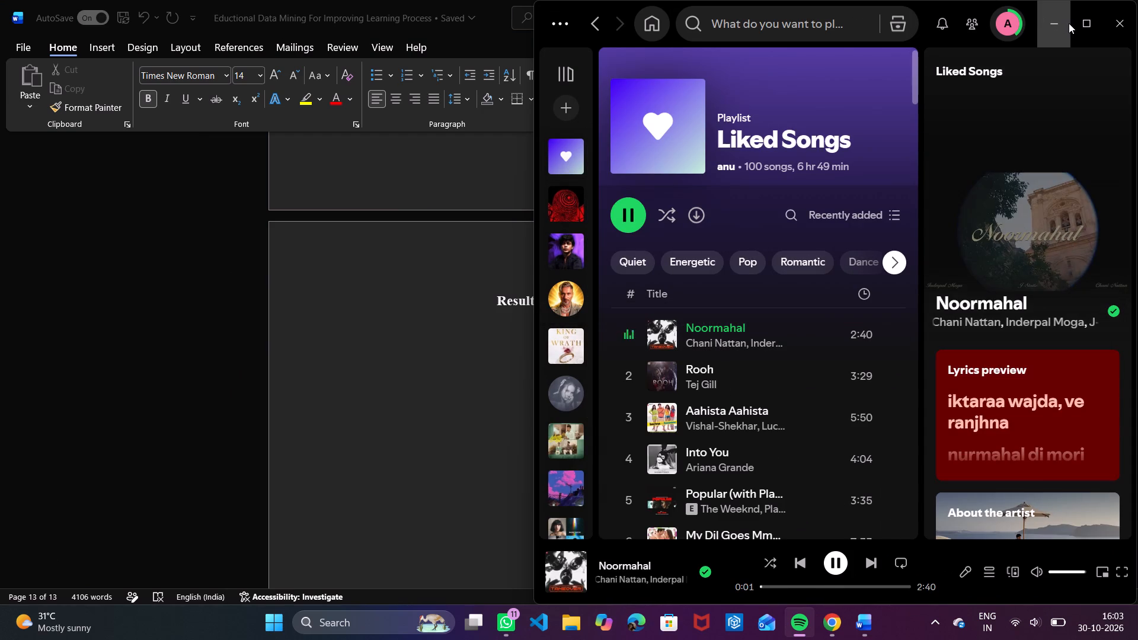
click(1069, 23)
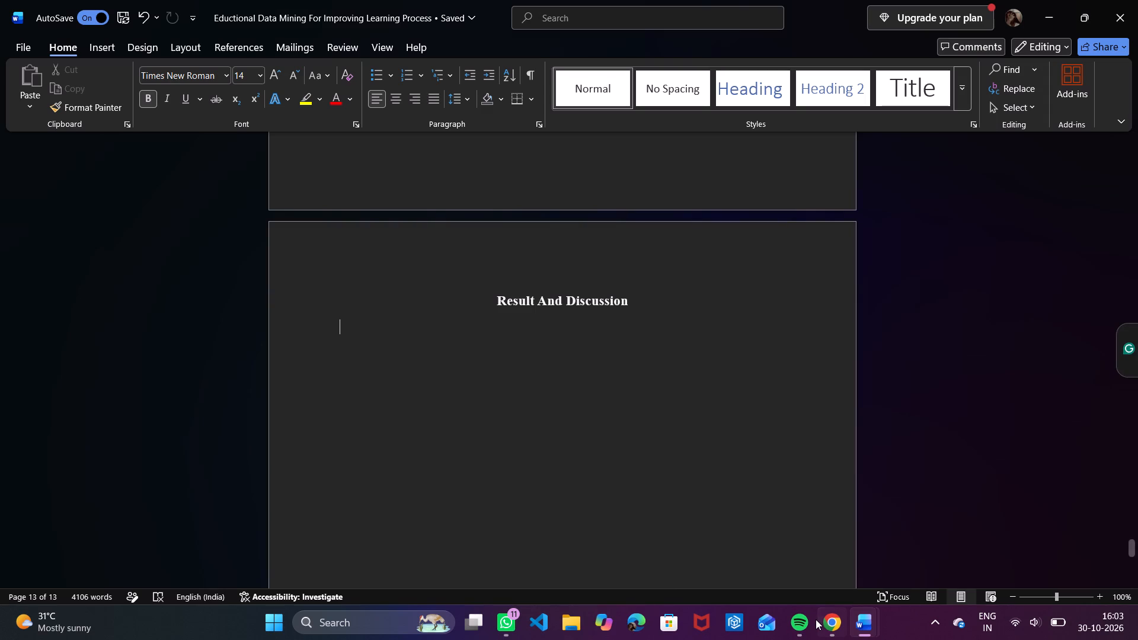
Copy ChatGPT's Results and Discussion text from Chrome and paste it into the Word document below the Result And Discussion heading.
click(816, 619)
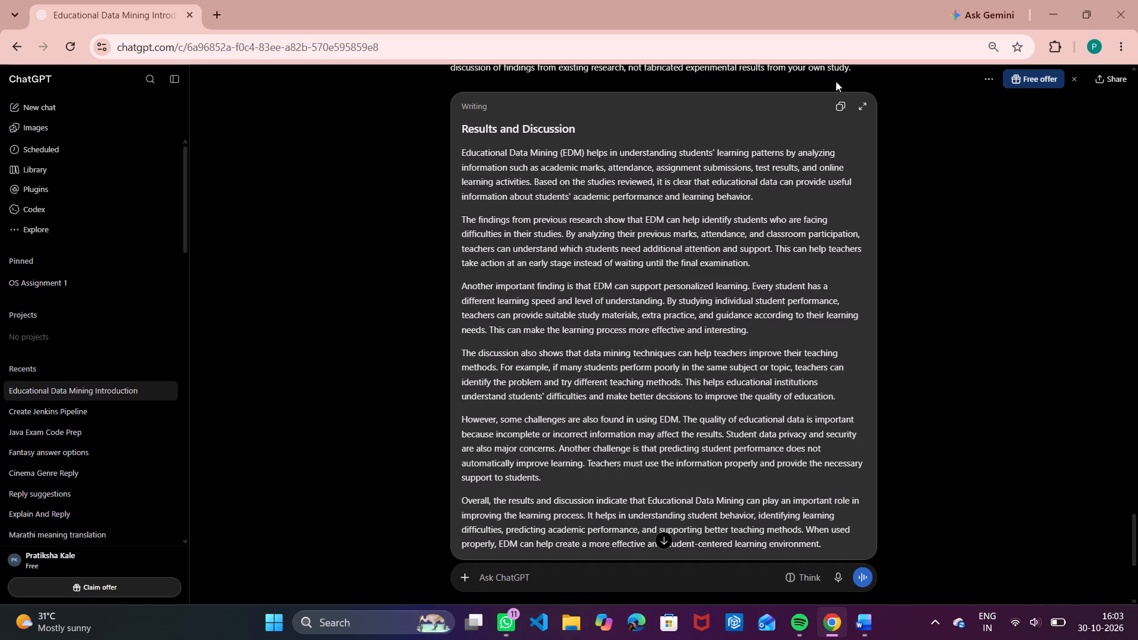
click(837, 111)
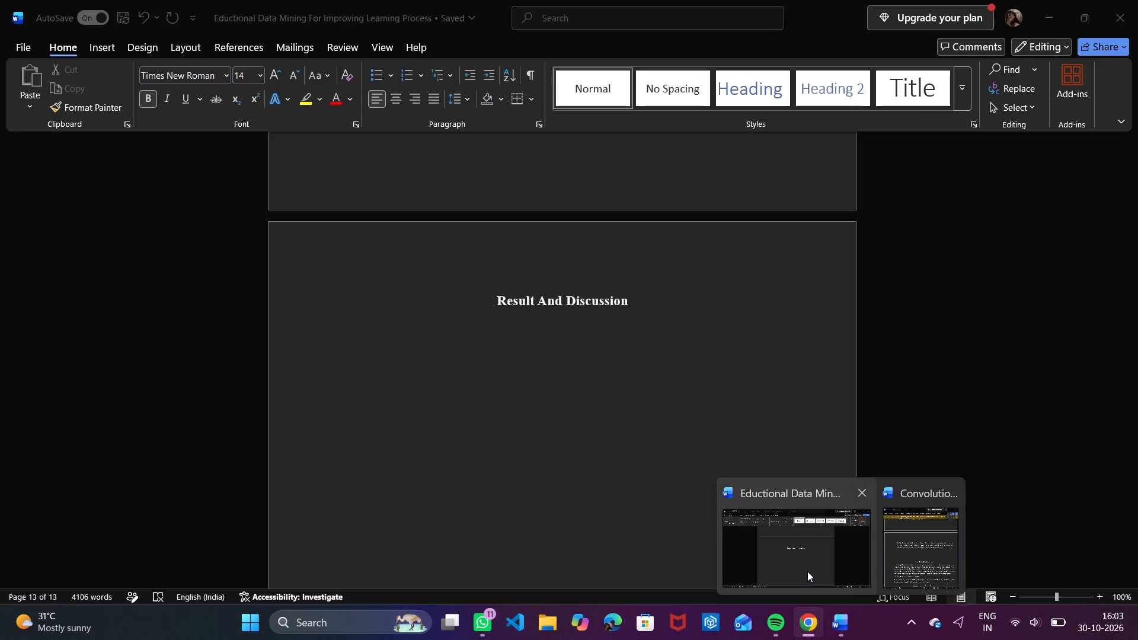
click(807, 571)
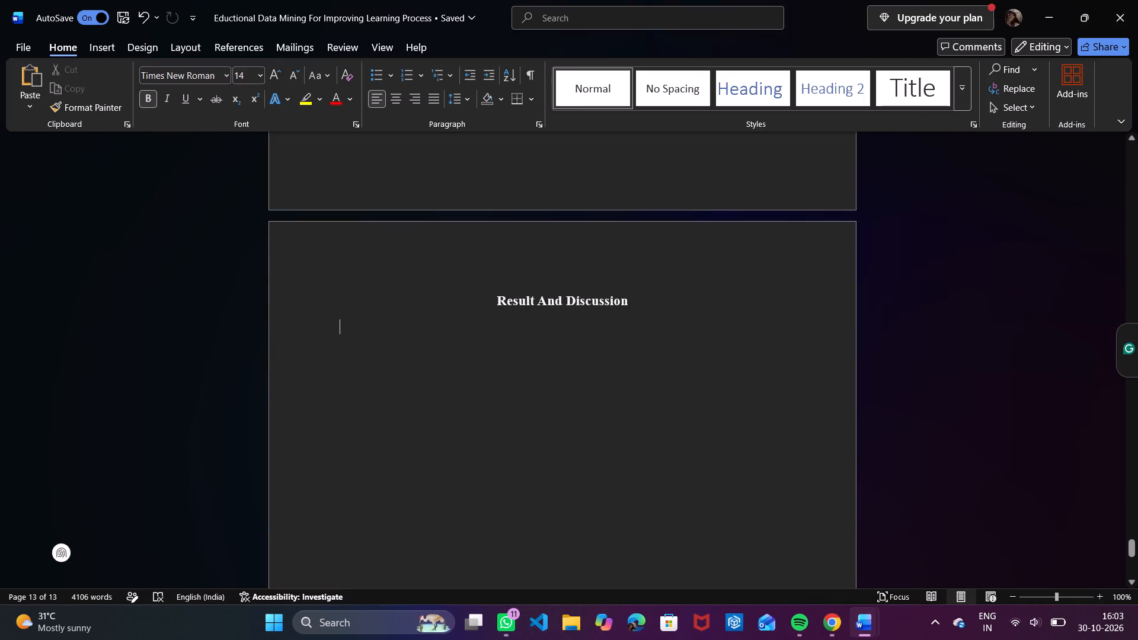
key(ctrl+v)
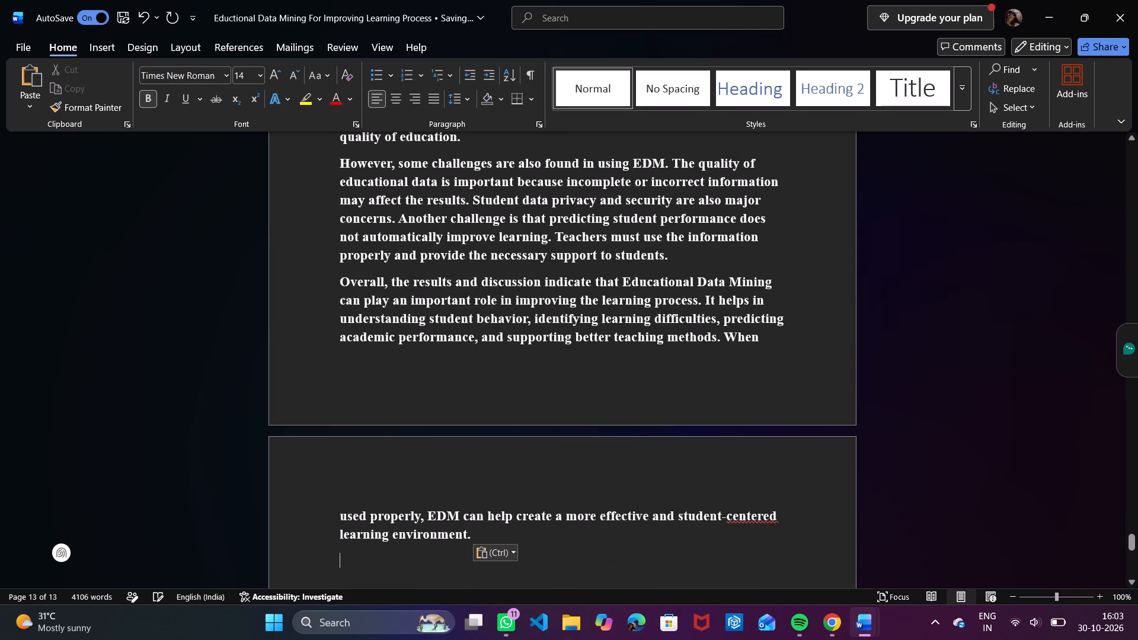
Delete the duplicate Results and Discussion title text pasted above the first body paragraph.
scroll(357, 333, up, 2)
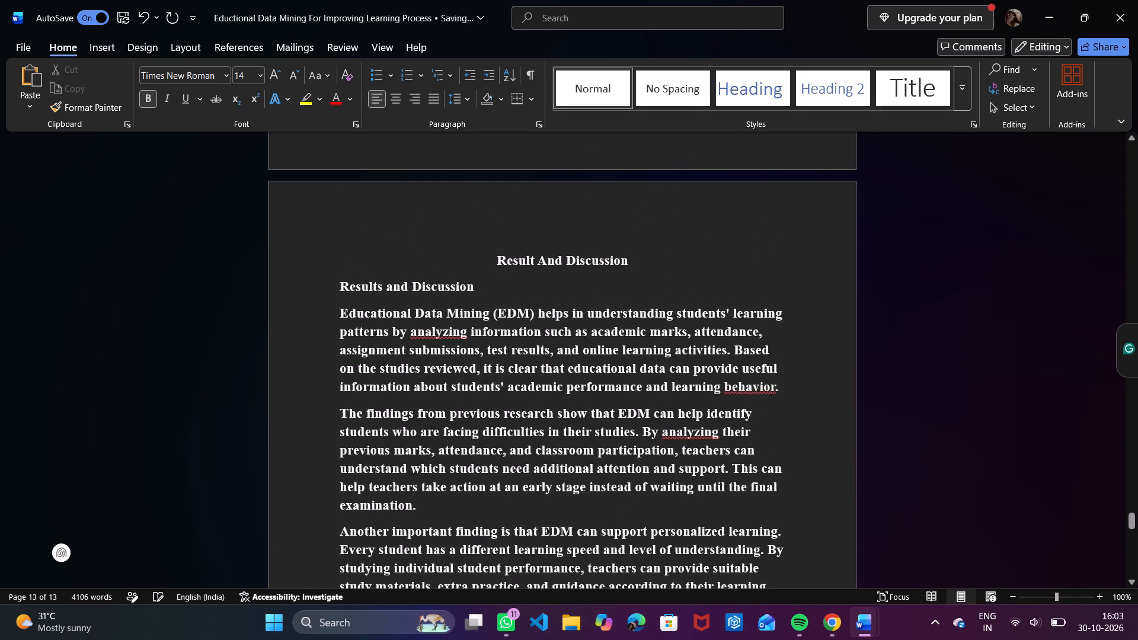
click(478, 283)
key(BackSpace)
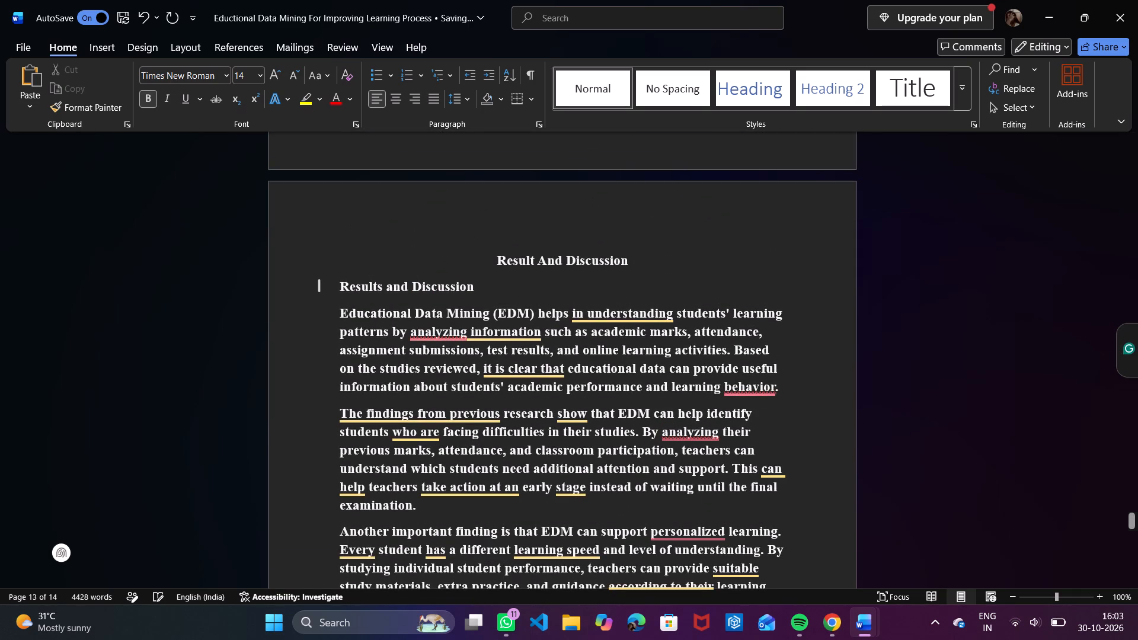
key(BackSpace)
key(BackSpace)
key(BackSpace)
key(BackSpace)
key(BackSpace)
key(BackSpace)
key(BackSpace)
key(BackSpace)
key(BackSpace)
key(BackSpace)
key(BackSpace)
key(BackSpace)
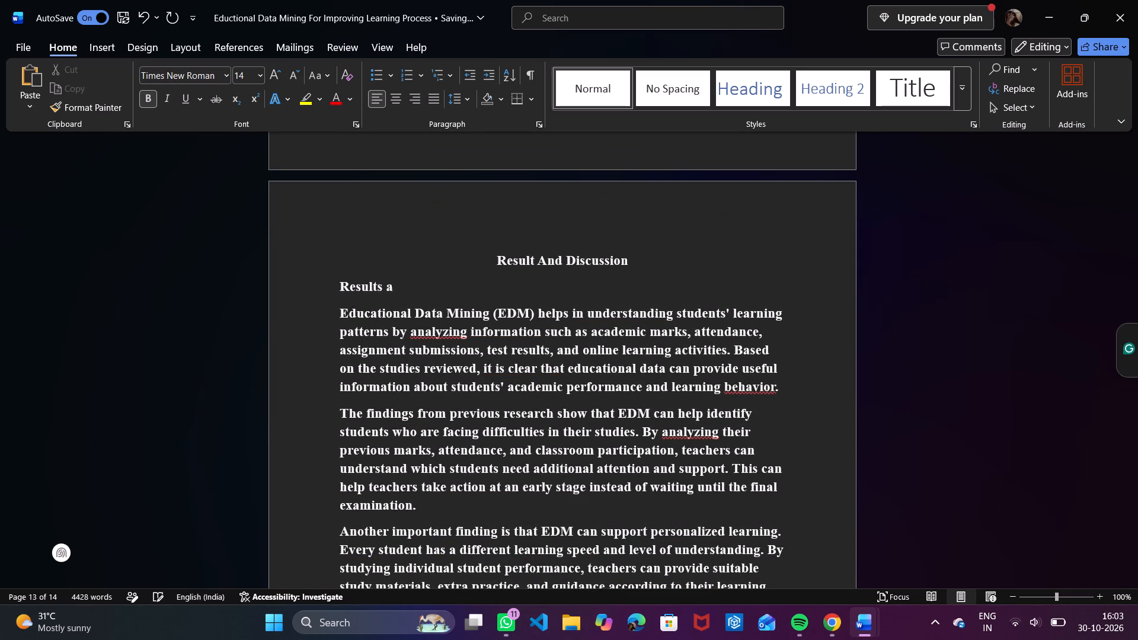
key(BackSpace)
key(BackSpace)
key(BackSpace)
key(BackSpace)
key(BackSpace)
key(BackSpace)
key(BackSpace)
key(BackSpace)
key(BackSpace)
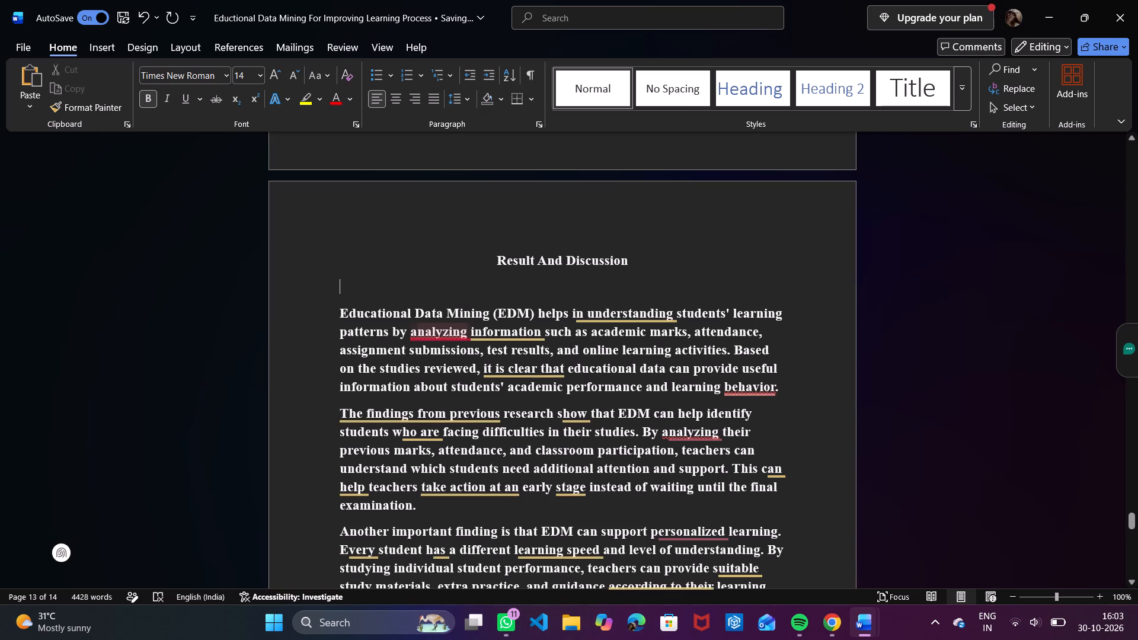
Remove the bold formatting from all the pasted body paragraphs, from Educational Data Mining (EDM) helps through student-centered learning environment.
drag(337, 312, 480, 469)
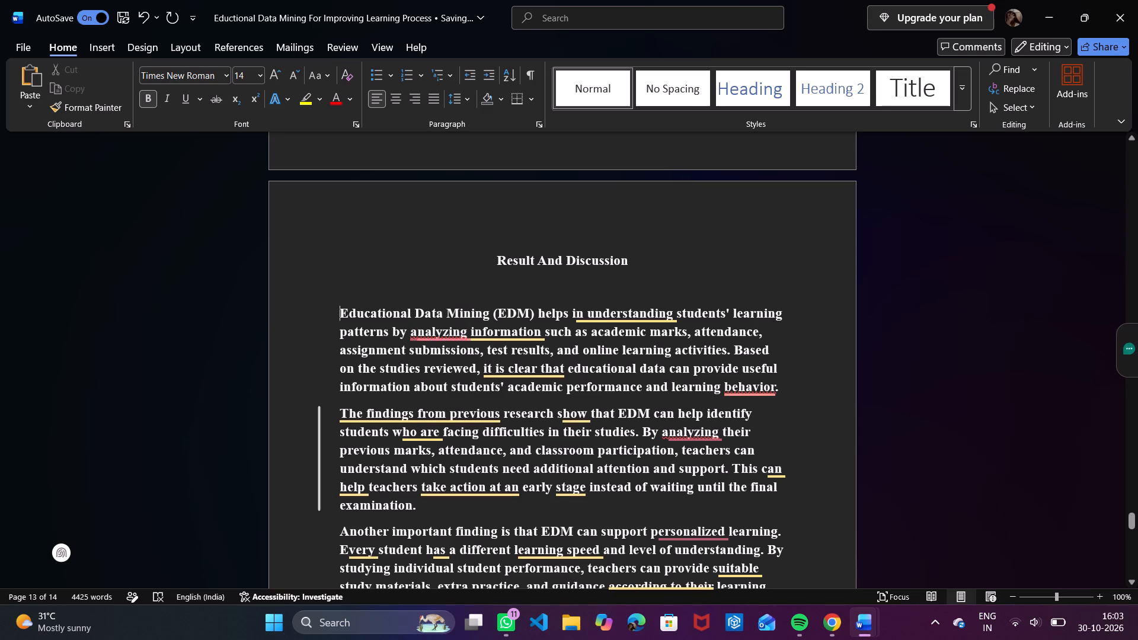
drag(480, 469, 532, 602)
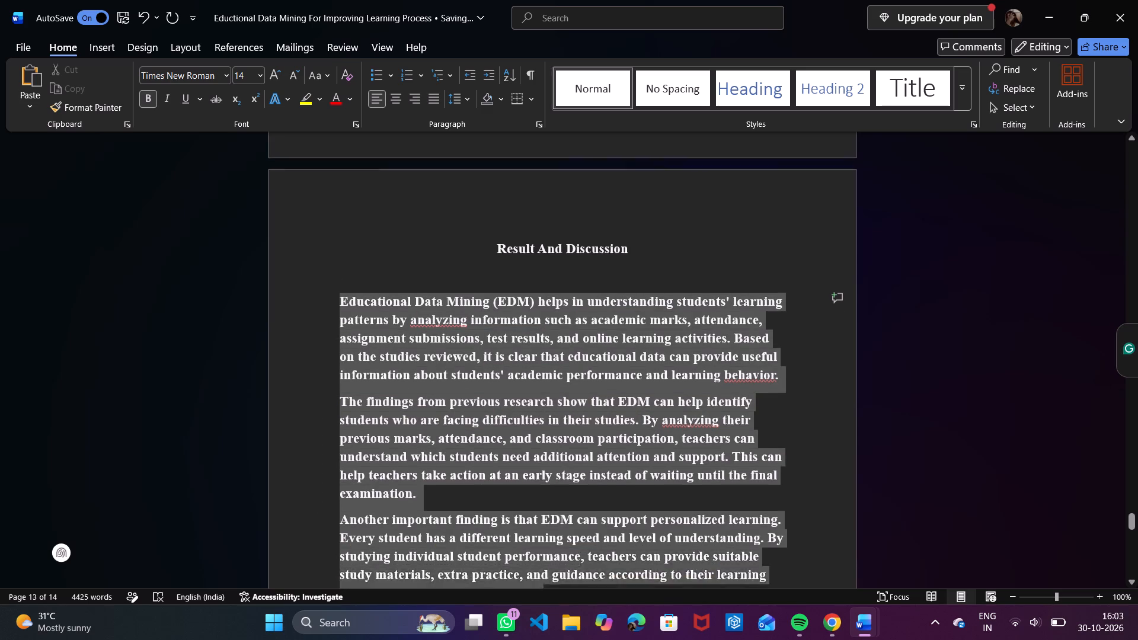
drag(532, 602, 544, 564)
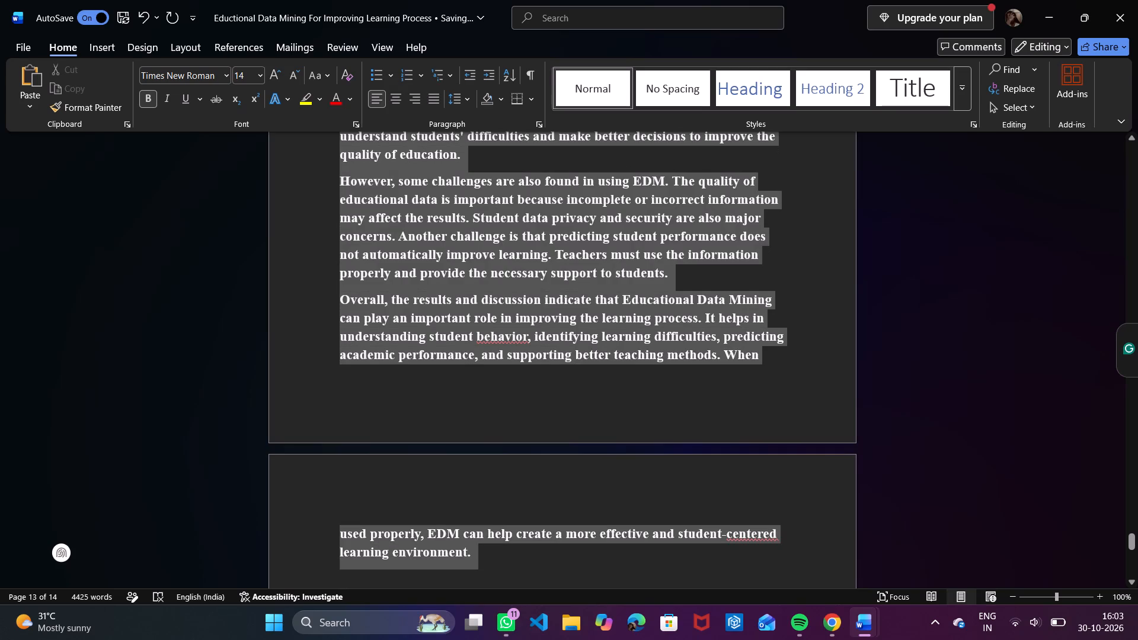
drag(544, 564, 520, 479)
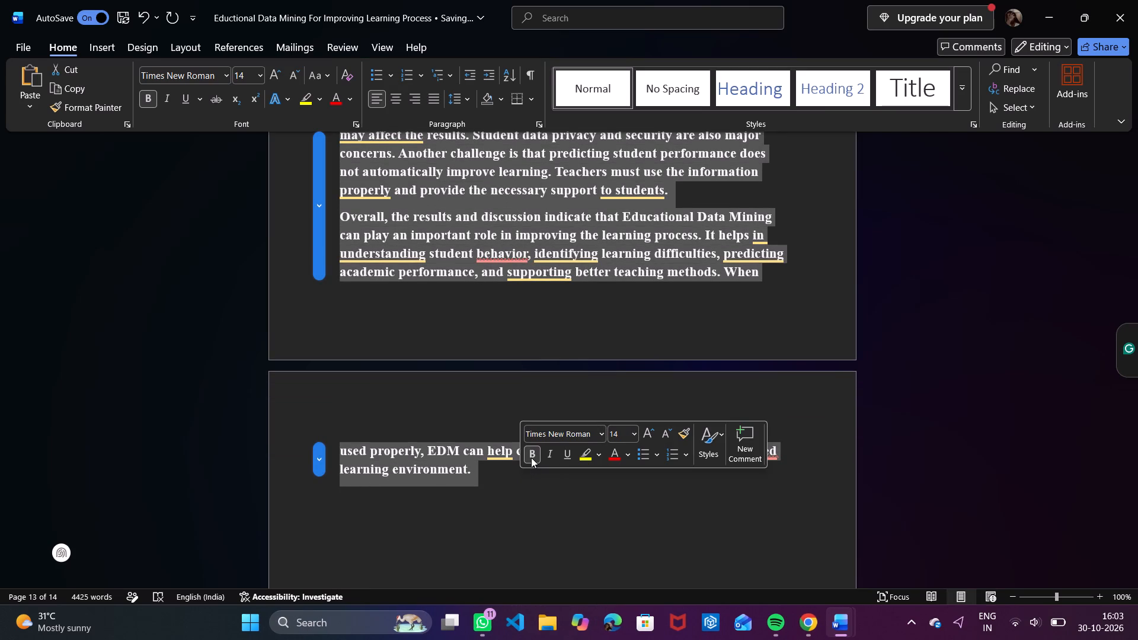
click(531, 457)
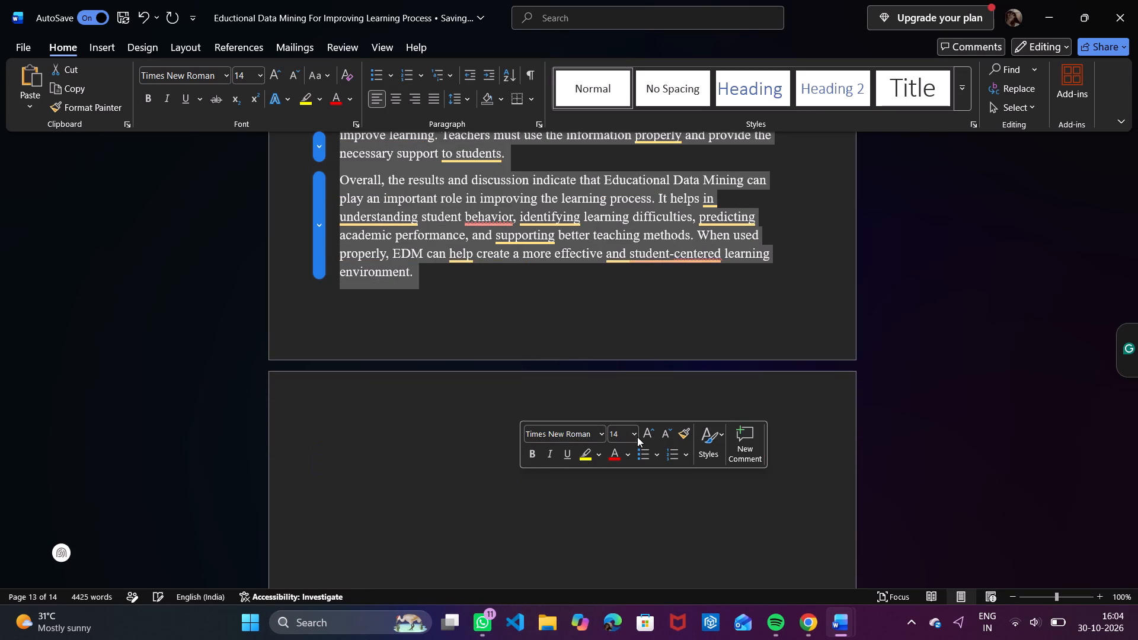
Set the font size of the selected Result And Discussion body paragraphs to 12.
click(631, 437)
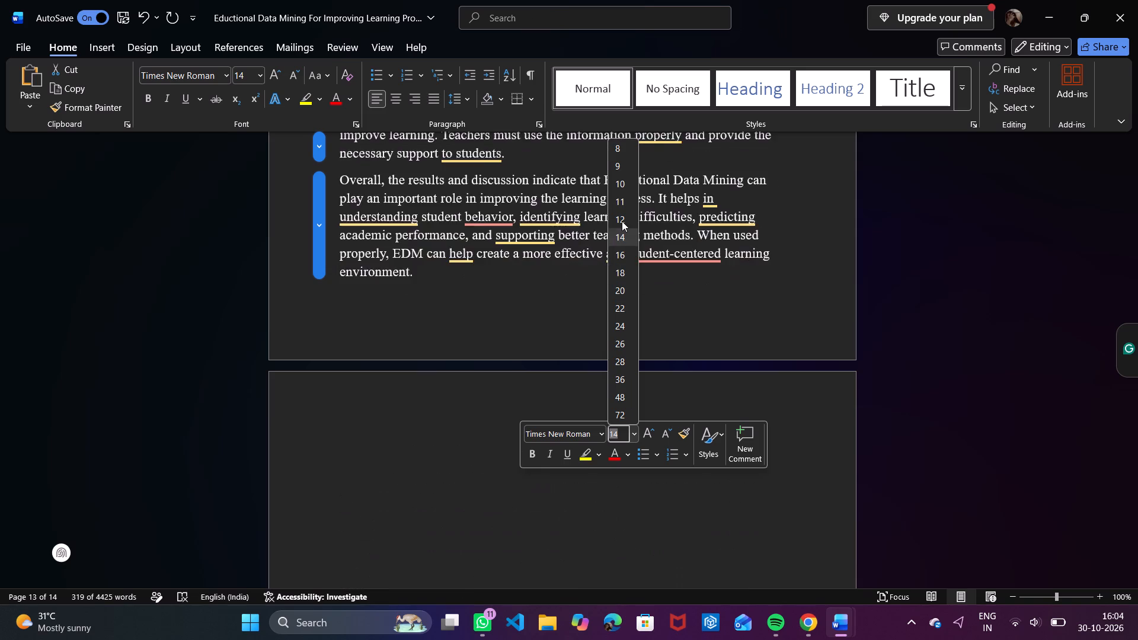
click(622, 220)
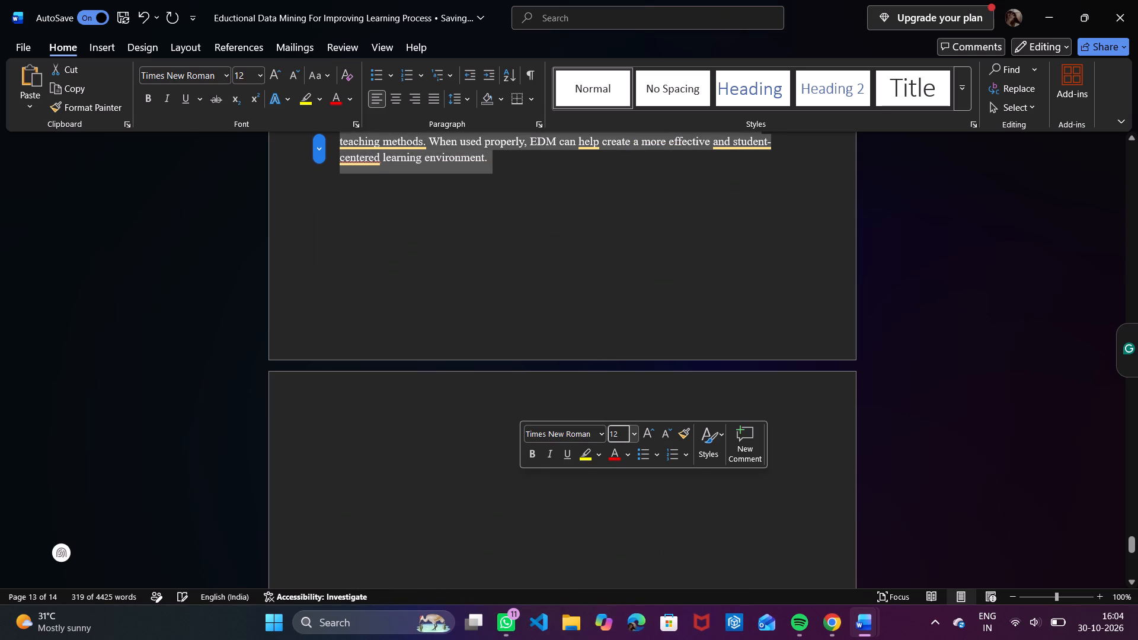
click(226, 333)
scroll(477, 522, up, 3)
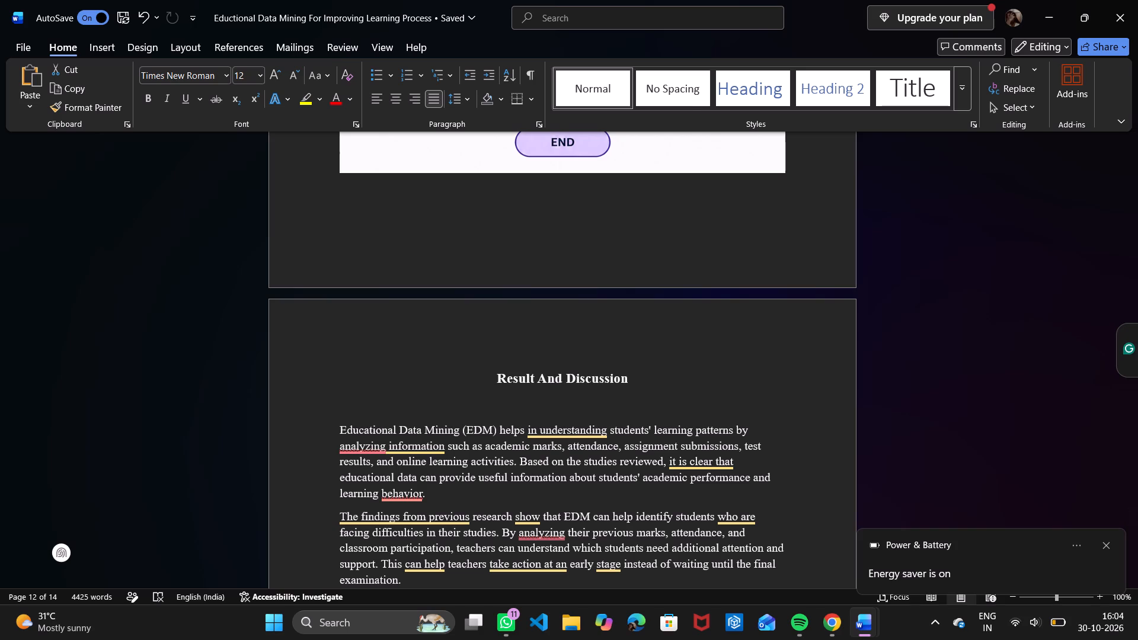
Minimize the Educational Data Mining document and Chrome to reveal the reference CNN paper at its Result and Discussion section.
click(1049, 13)
click(1049, 13)
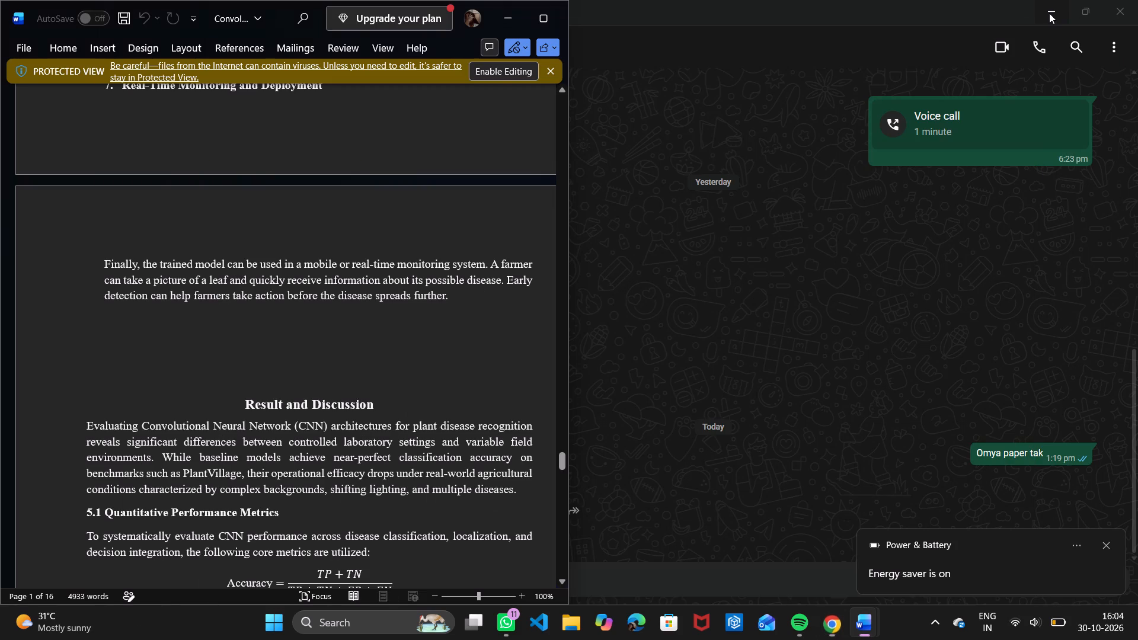
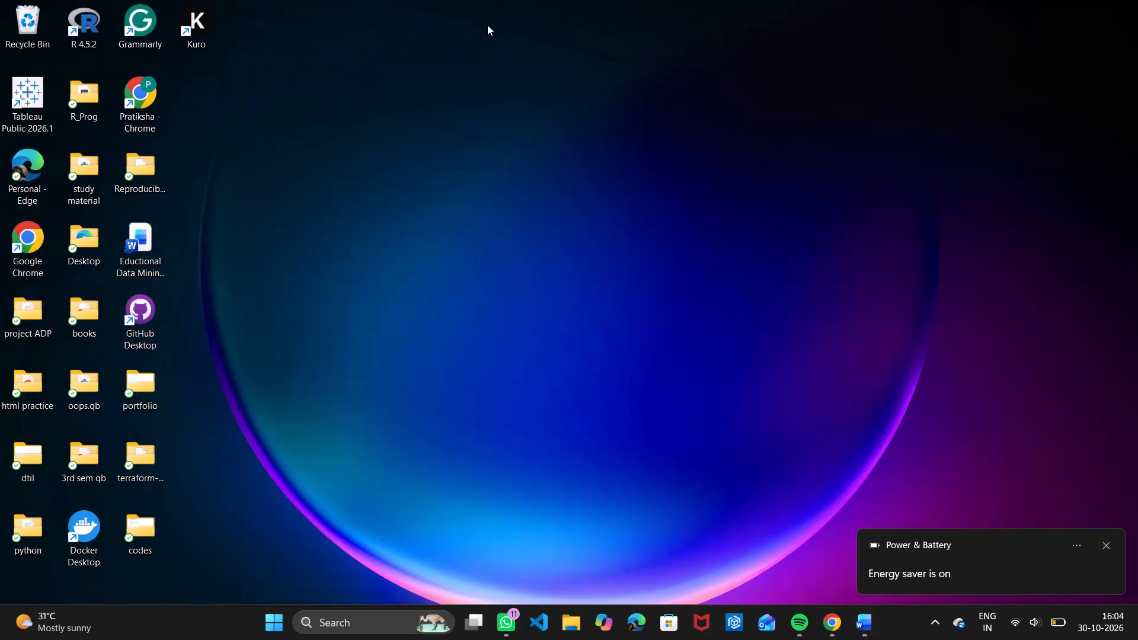
Launch Grammarly from the desktop.
right_click(132, 36)
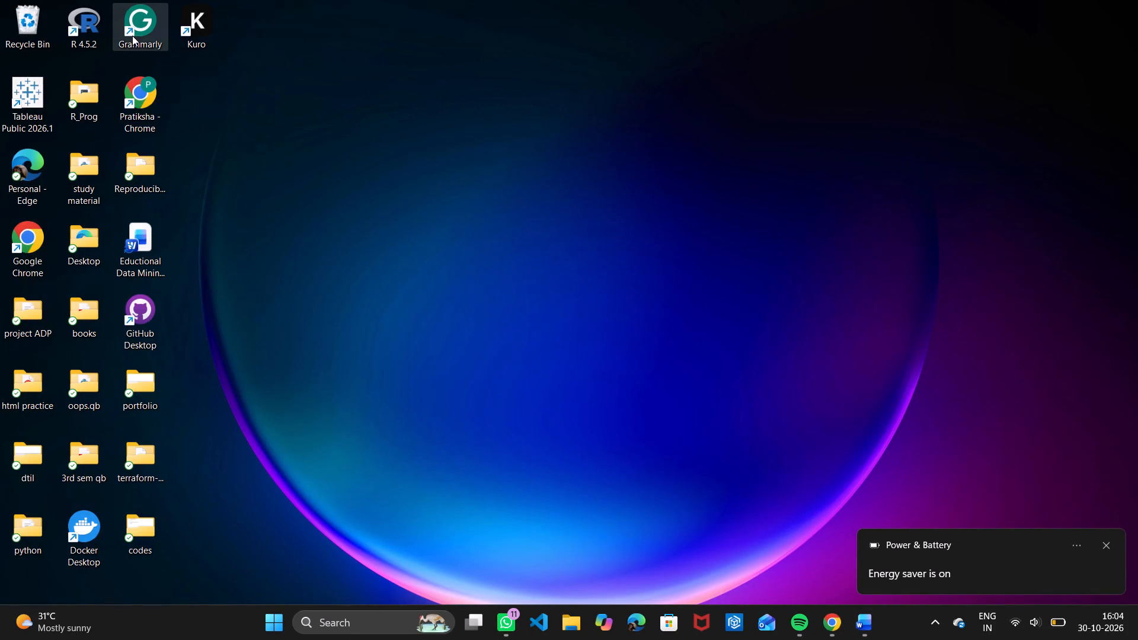
click(141, 27)
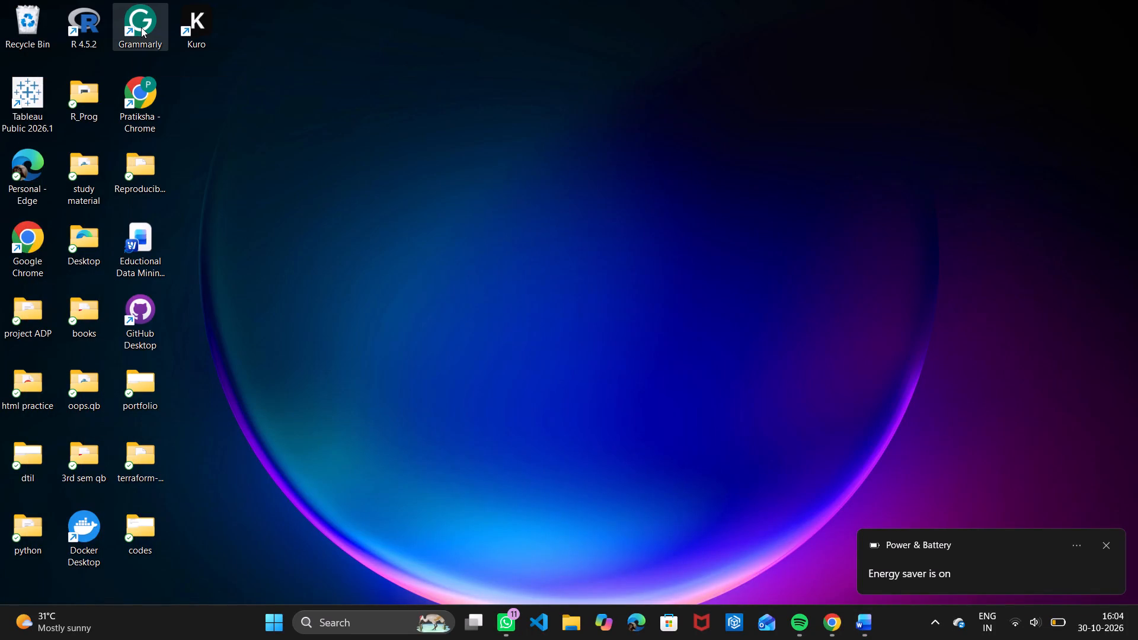
double_click(141, 27)
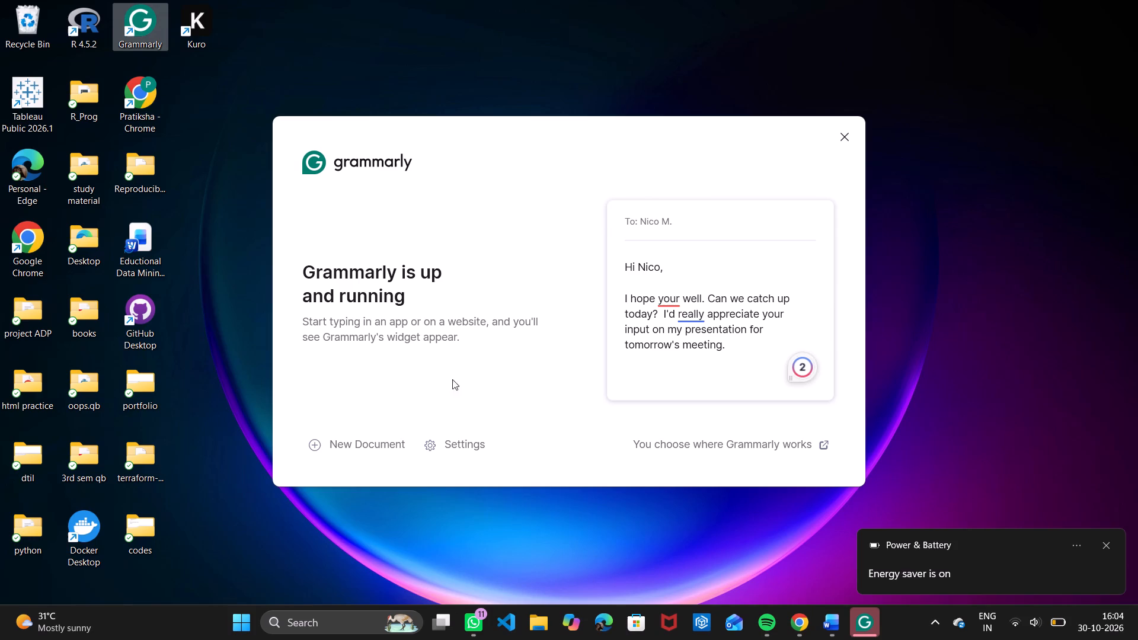
Turn off tone detection and the docked chat launcher in Grammarly's customization settings.
click(461, 447)
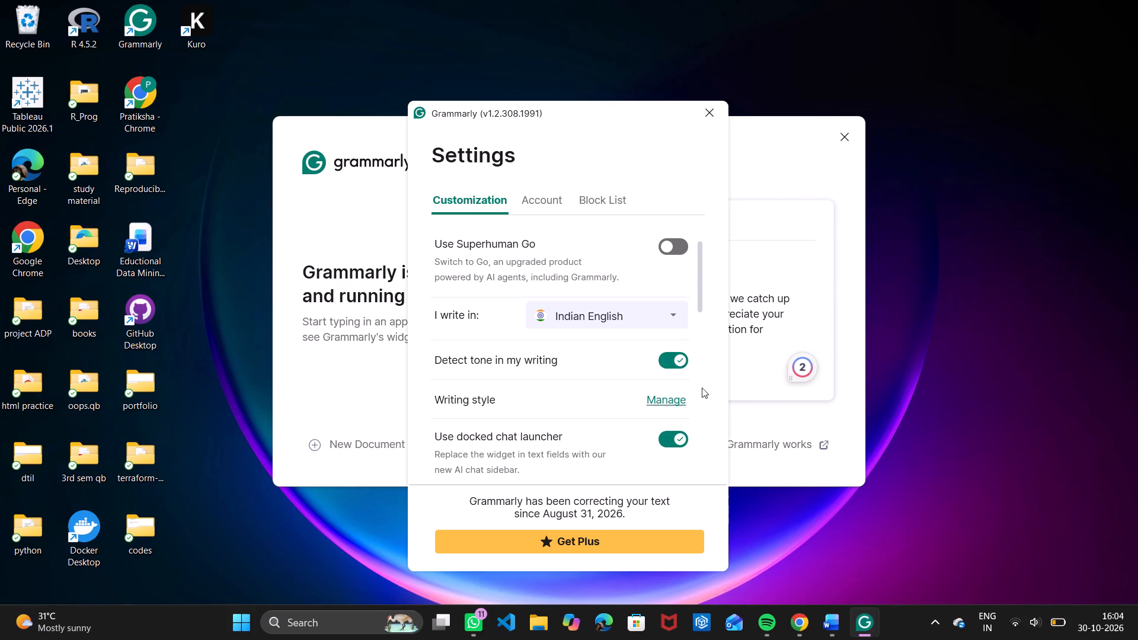
click(680, 356)
click(666, 441)
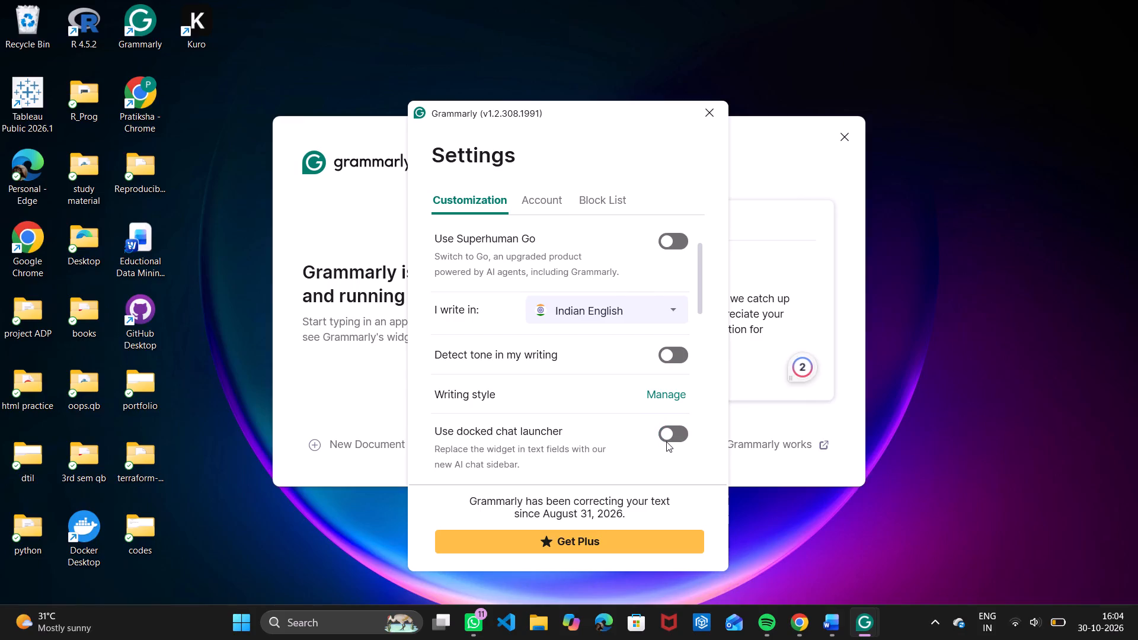
click(544, 194)
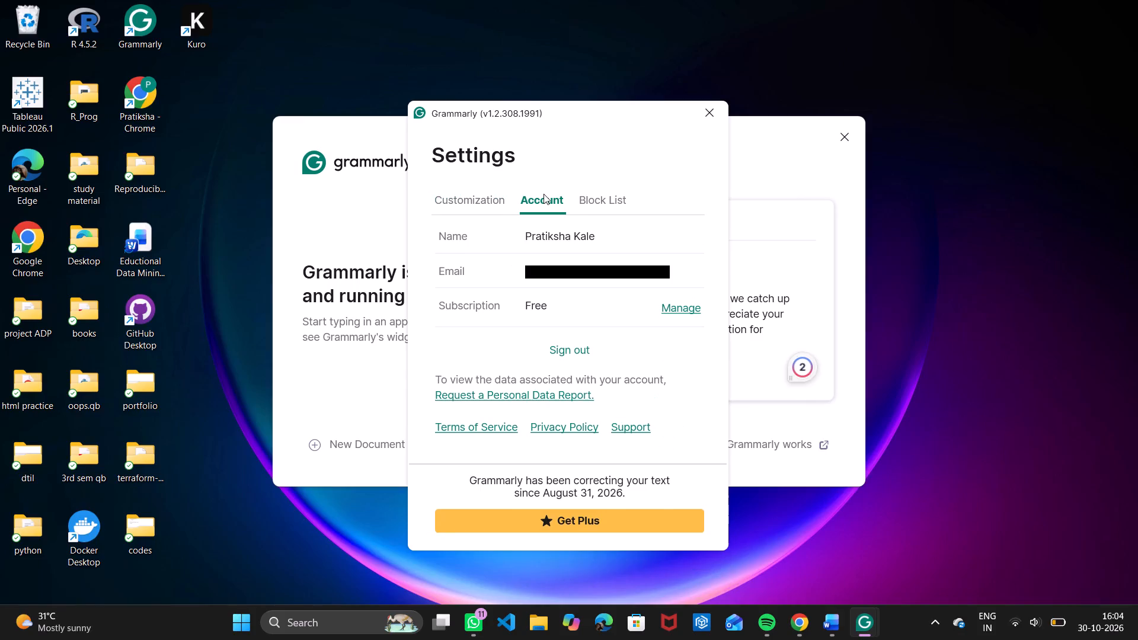
click(583, 195)
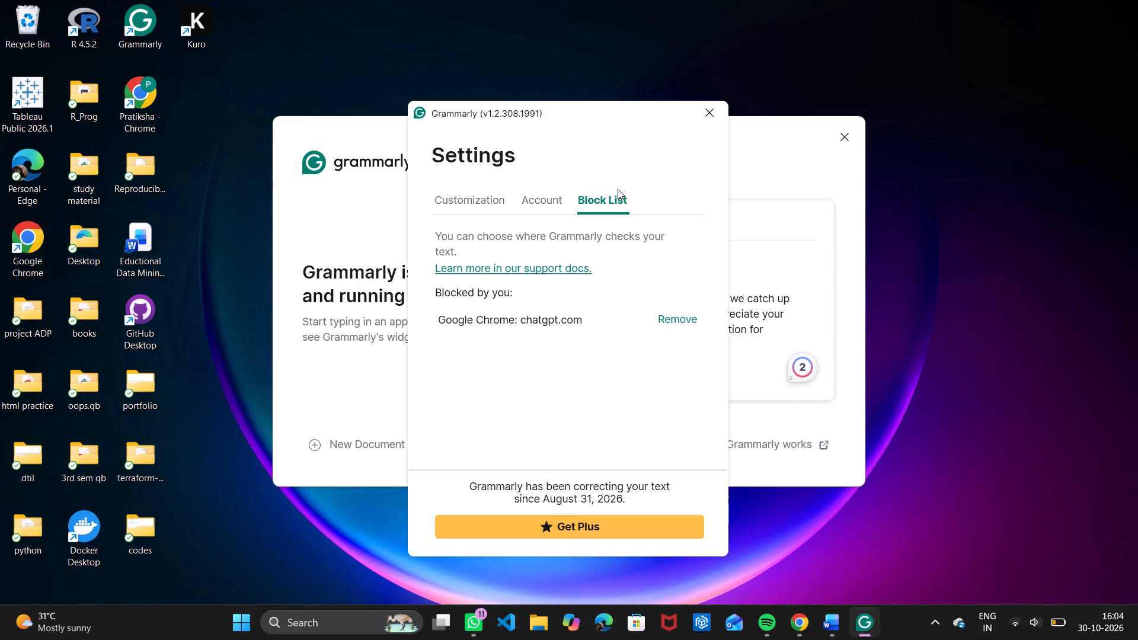
click(546, 197)
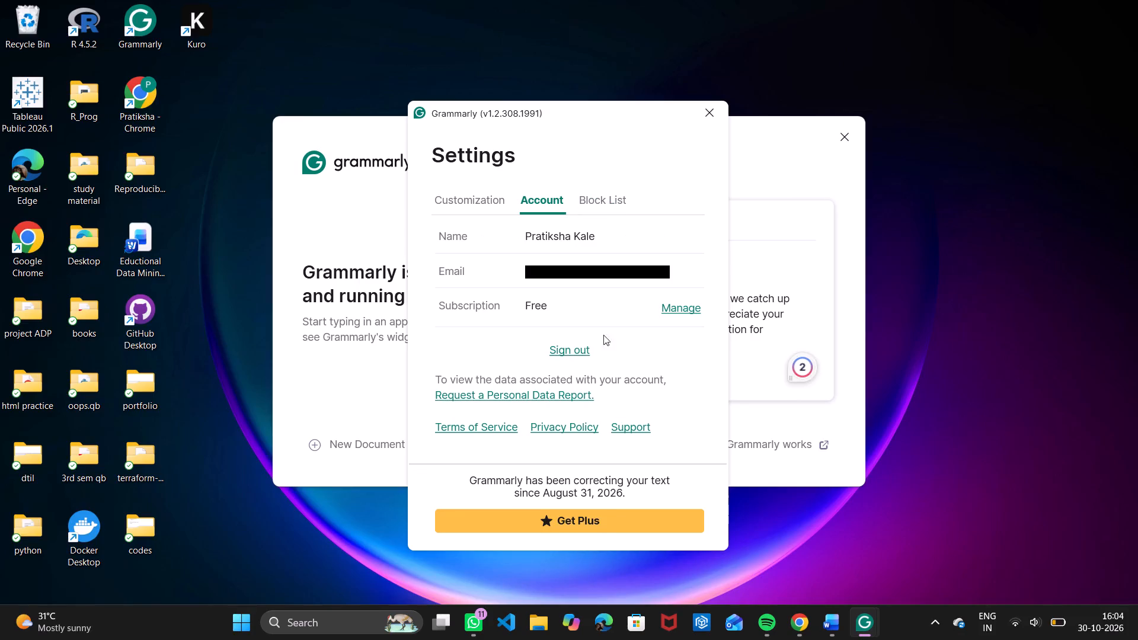
click(573, 357)
click(574, 354)
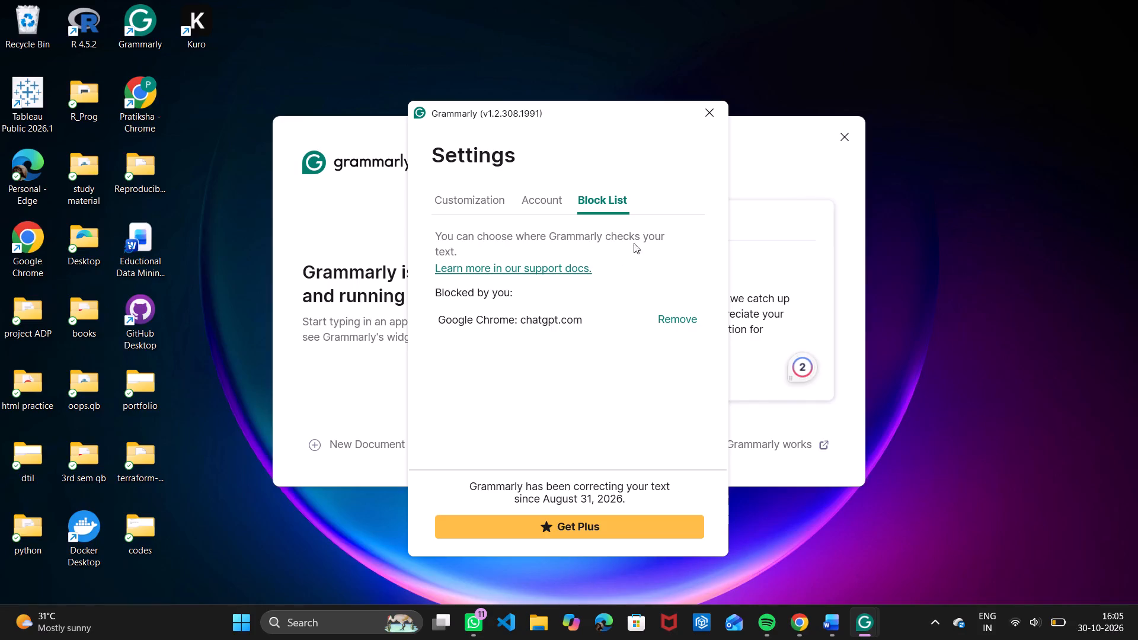
click(539, 203)
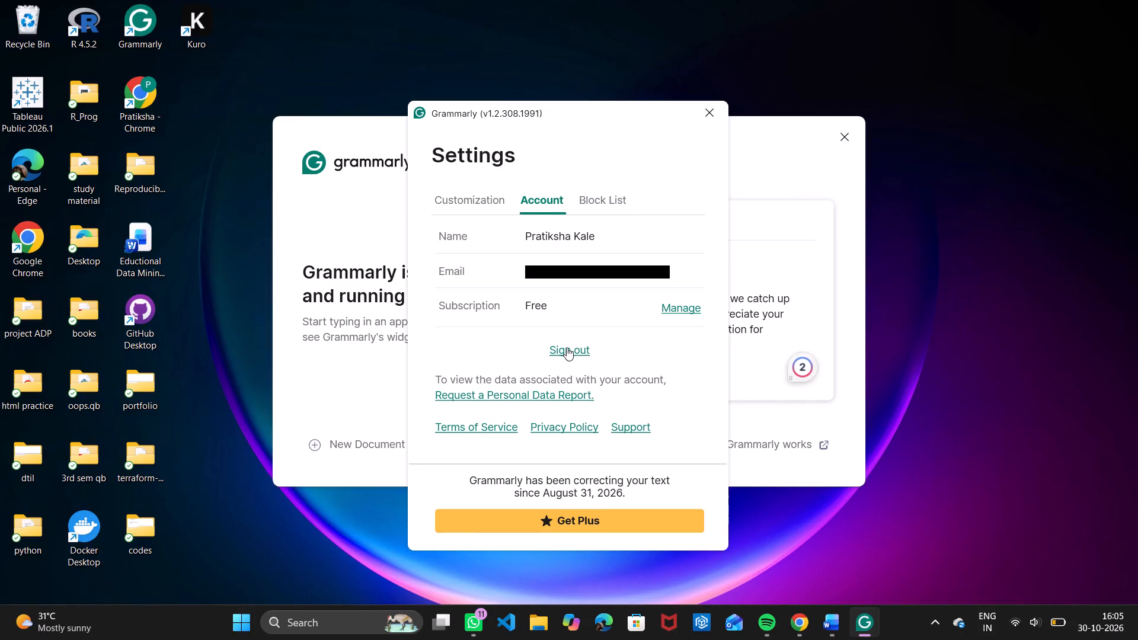
right_click(567, 347)
triple_click(567, 347)
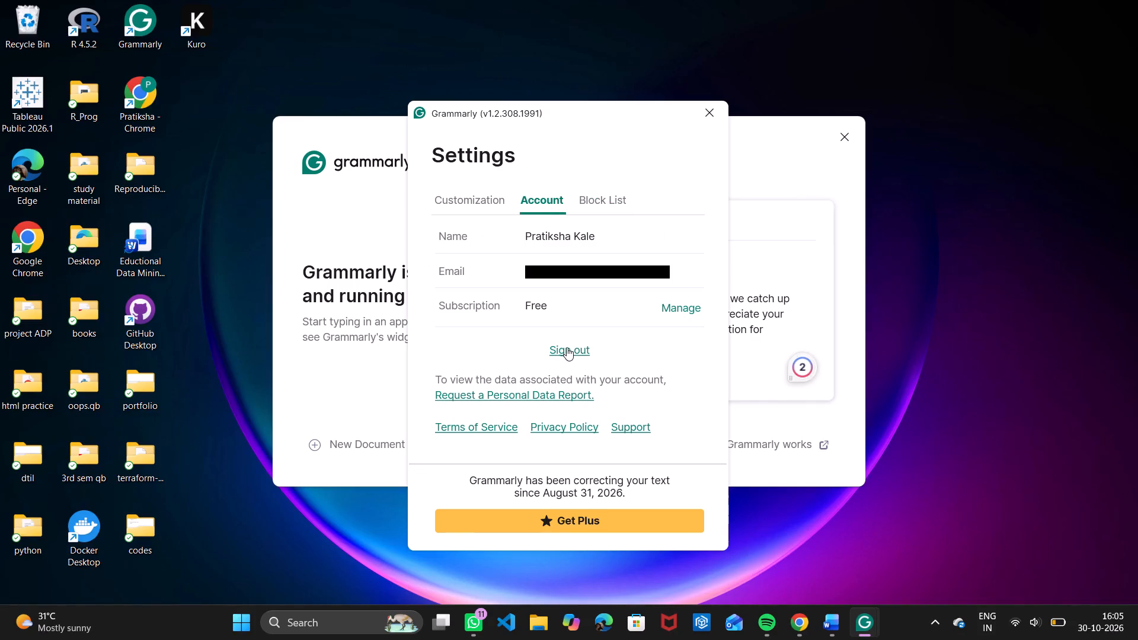
triple_click(567, 347)
click(567, 347)
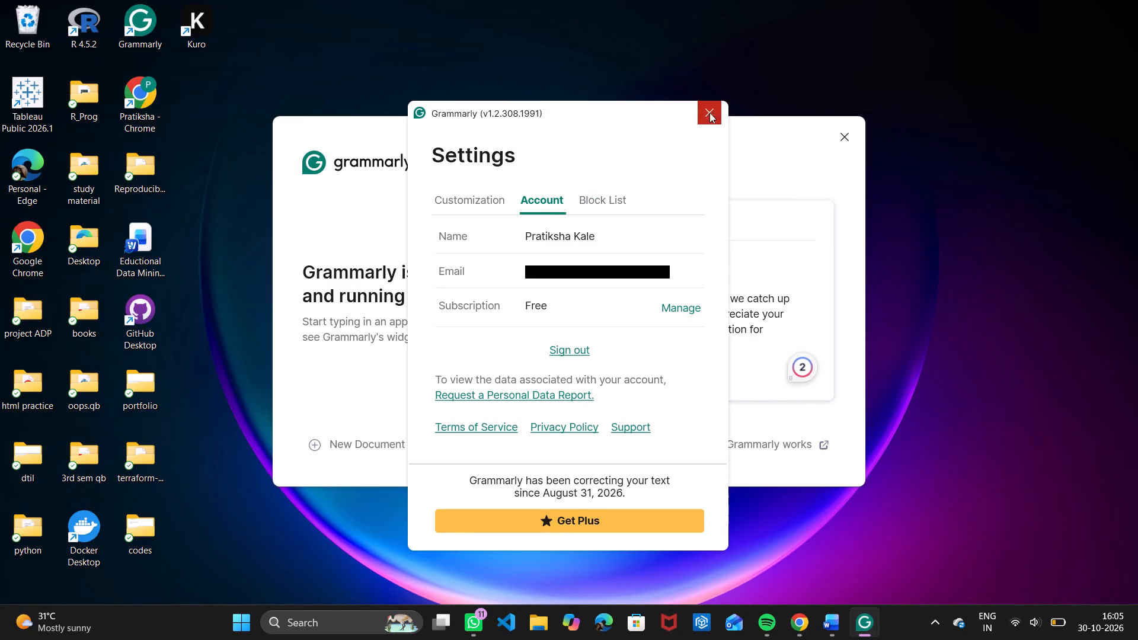
click(708, 109)
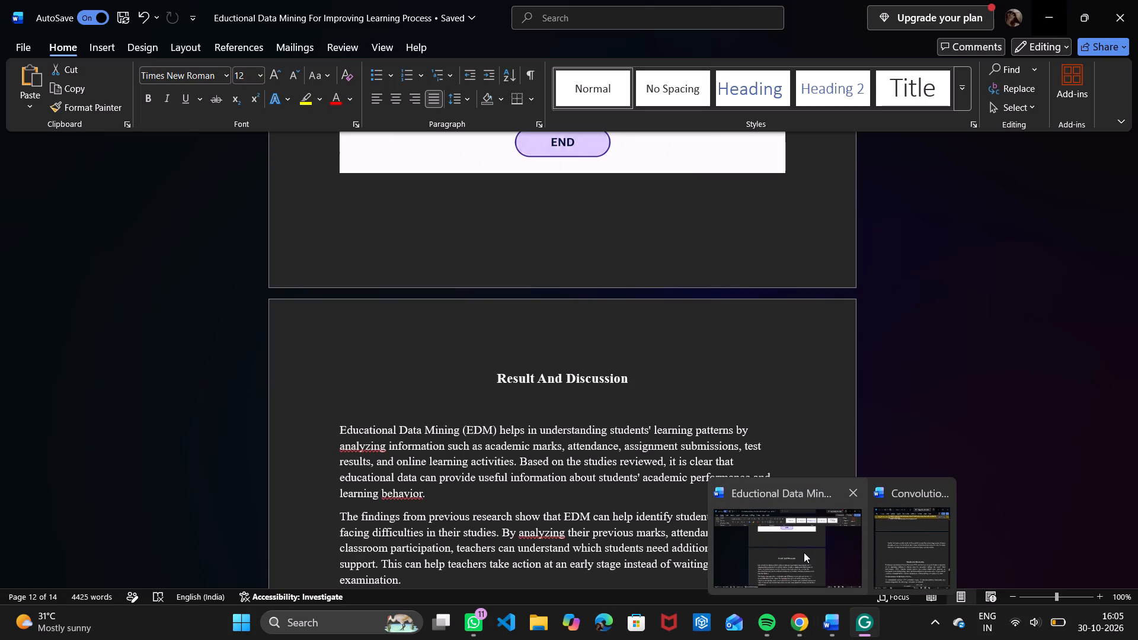
Switch back to the Eductional Data Mining For Improving Learning Process Word document and close Grammarly's sign-in window.
click(804, 552)
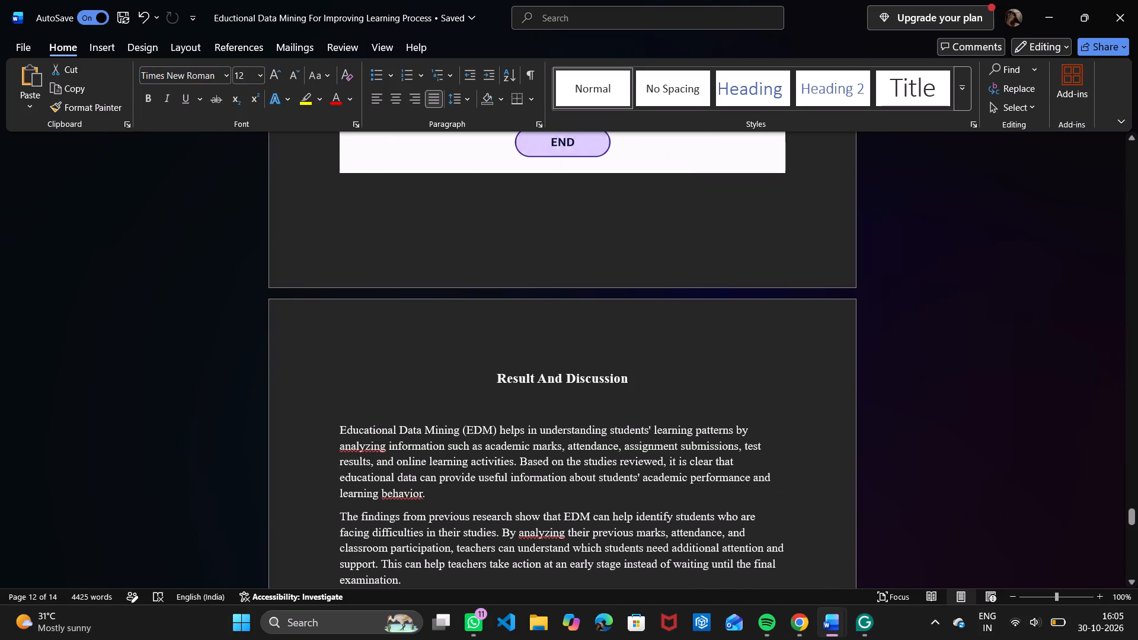
scroll(550, 532, down, 1)
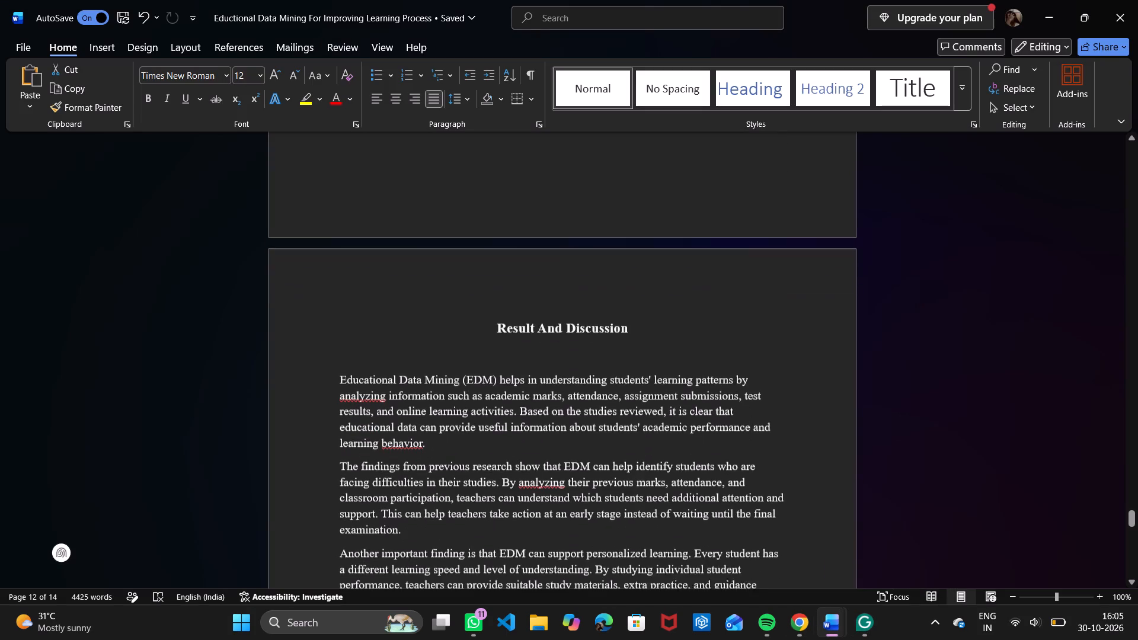
scroll(550, 532, down, 1)
click(68, 554)
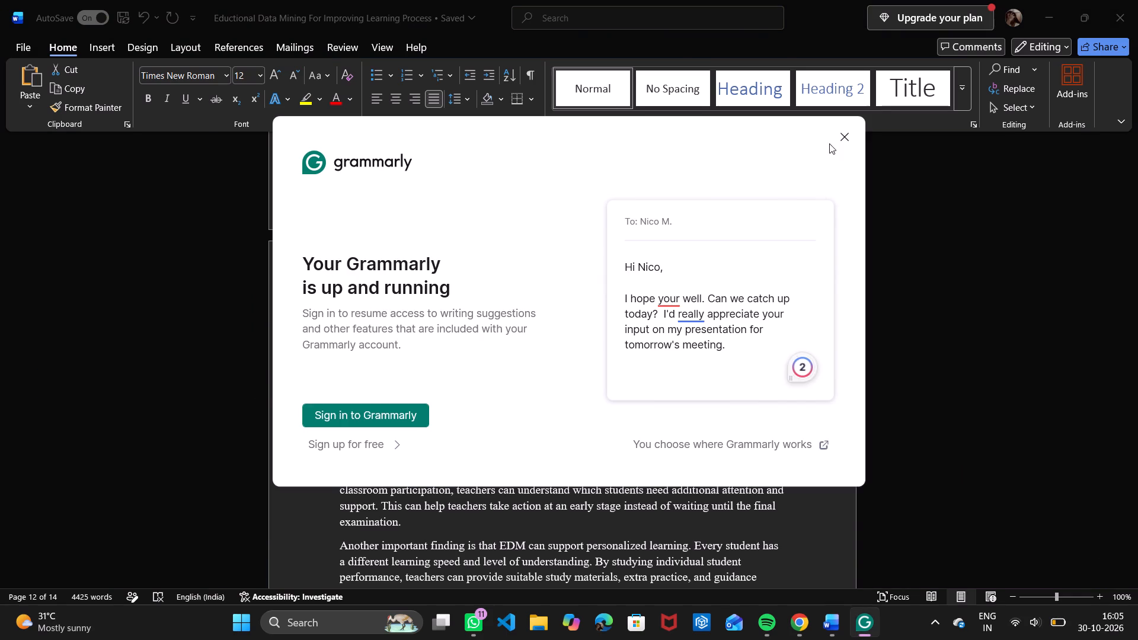
click(843, 136)
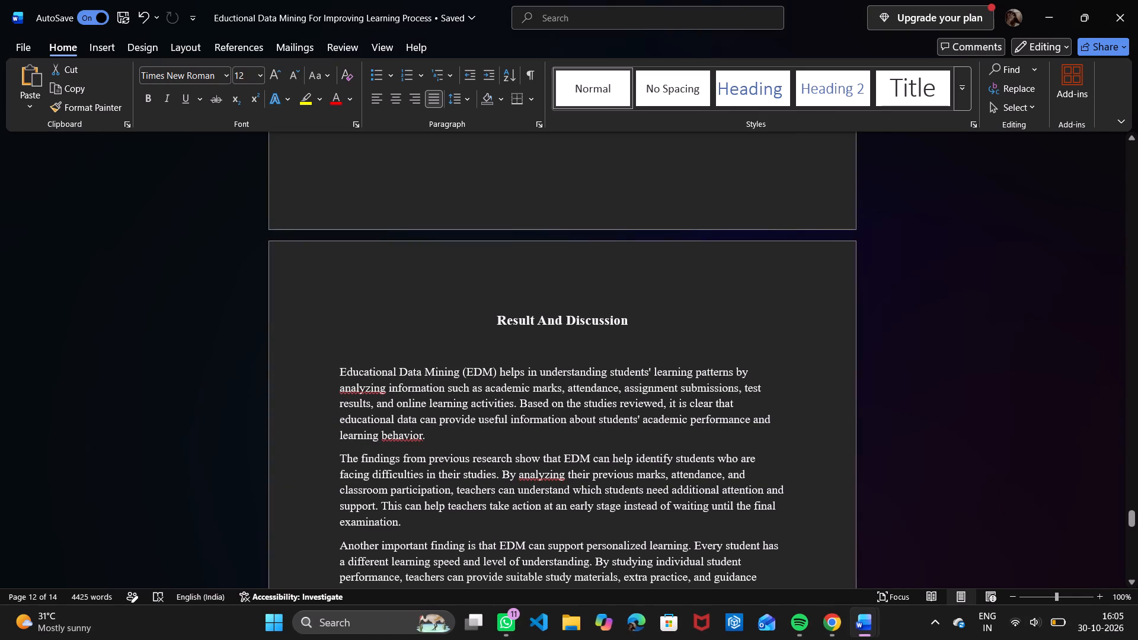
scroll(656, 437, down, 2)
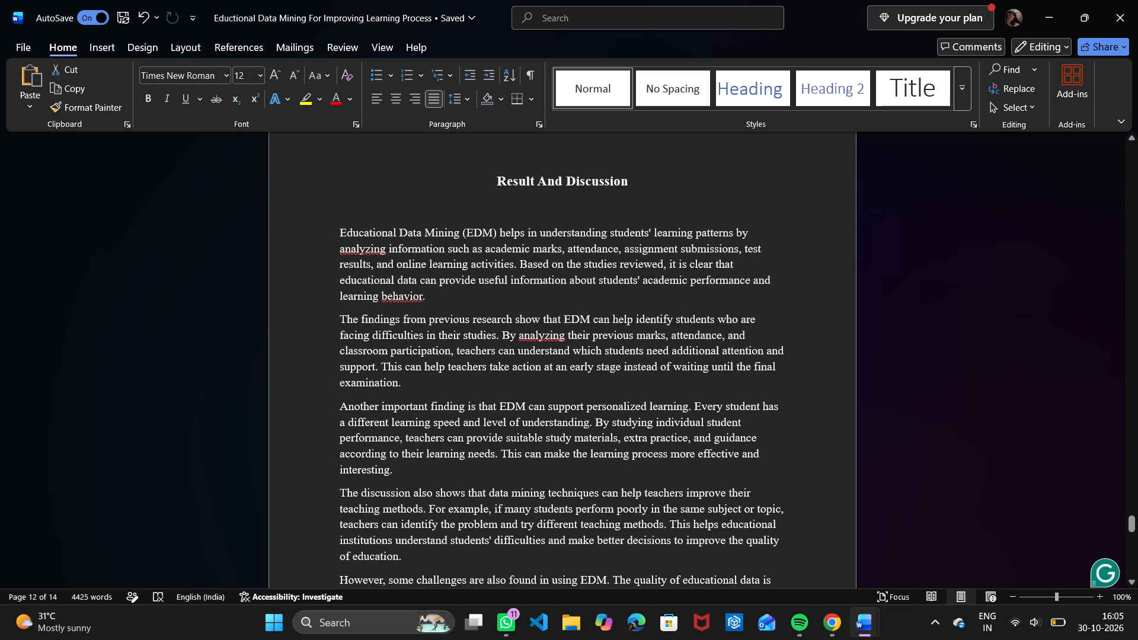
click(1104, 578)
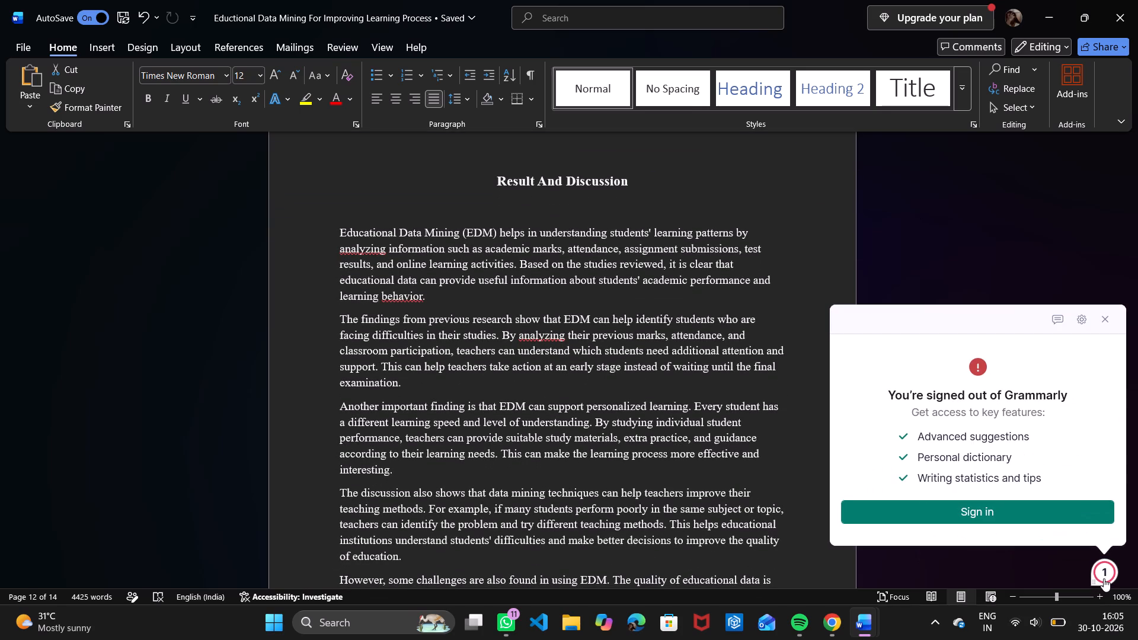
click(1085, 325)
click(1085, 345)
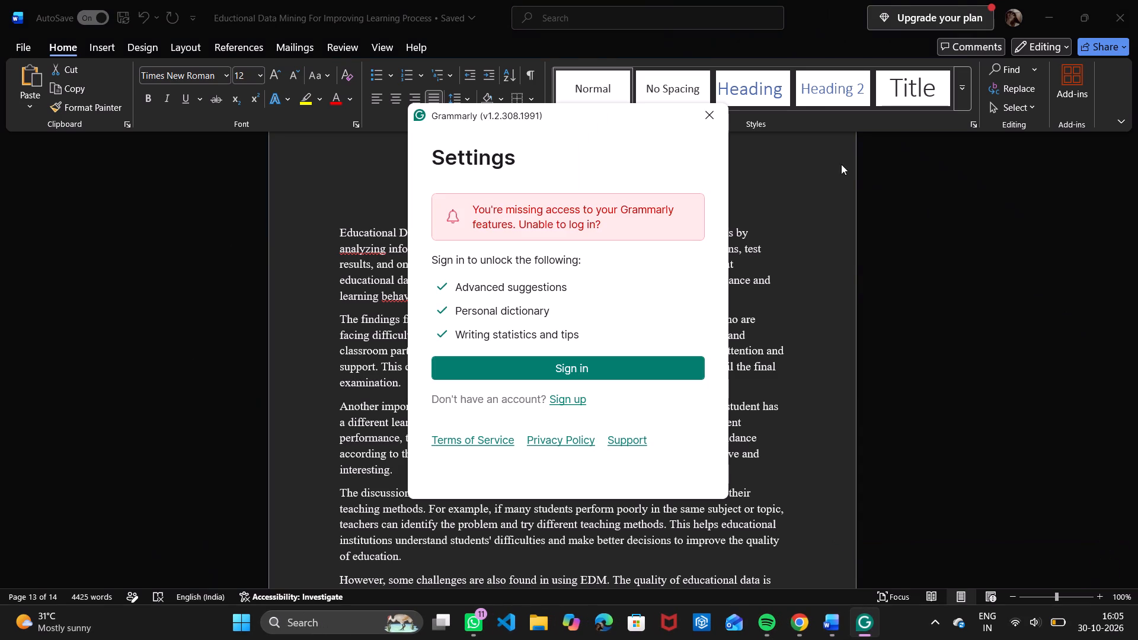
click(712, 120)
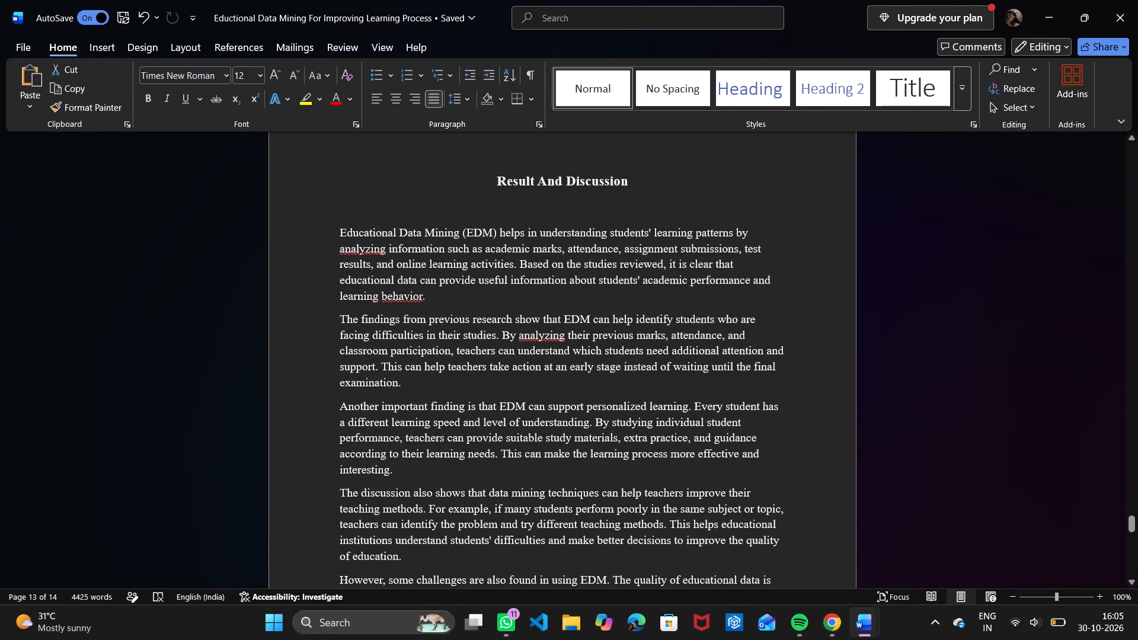
Dismiss the Grammarly widget from the Word document.
click(1112, 570)
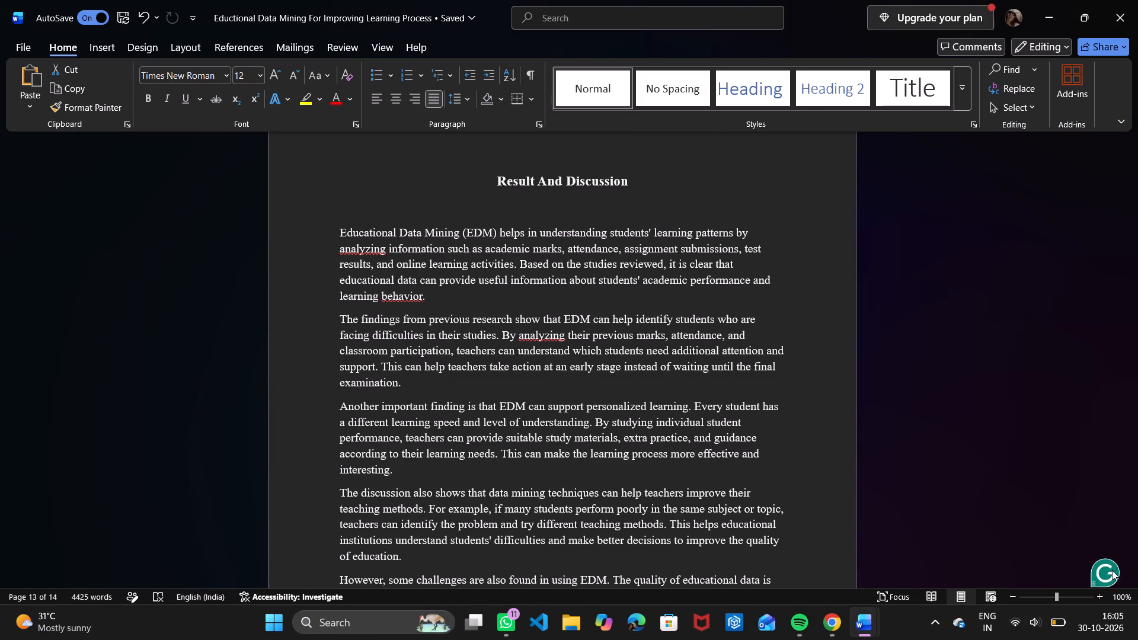
click(1089, 323)
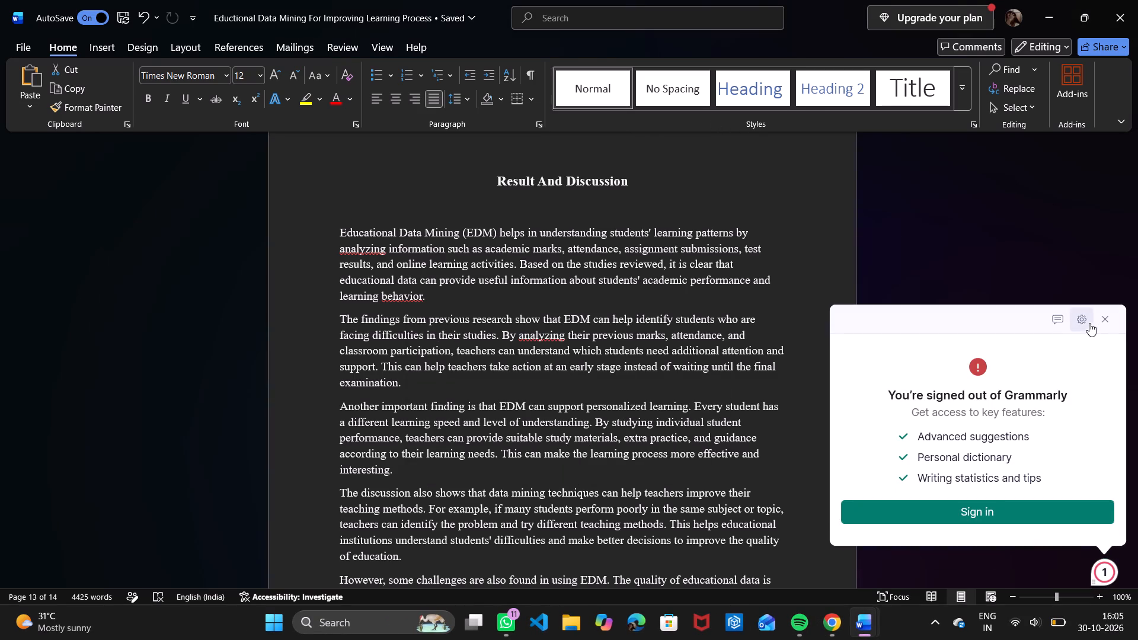
click(1094, 387)
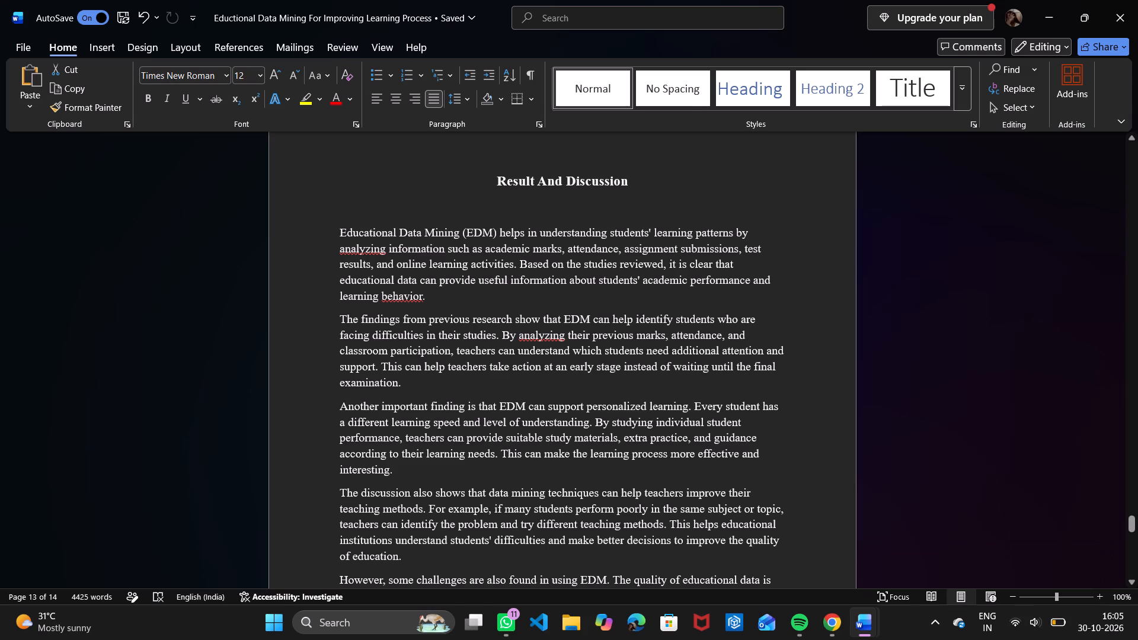
Review the Result And Discussion body text from its first paragraph through the closing Overall paragraph.
scroll(680, 440, down, 1)
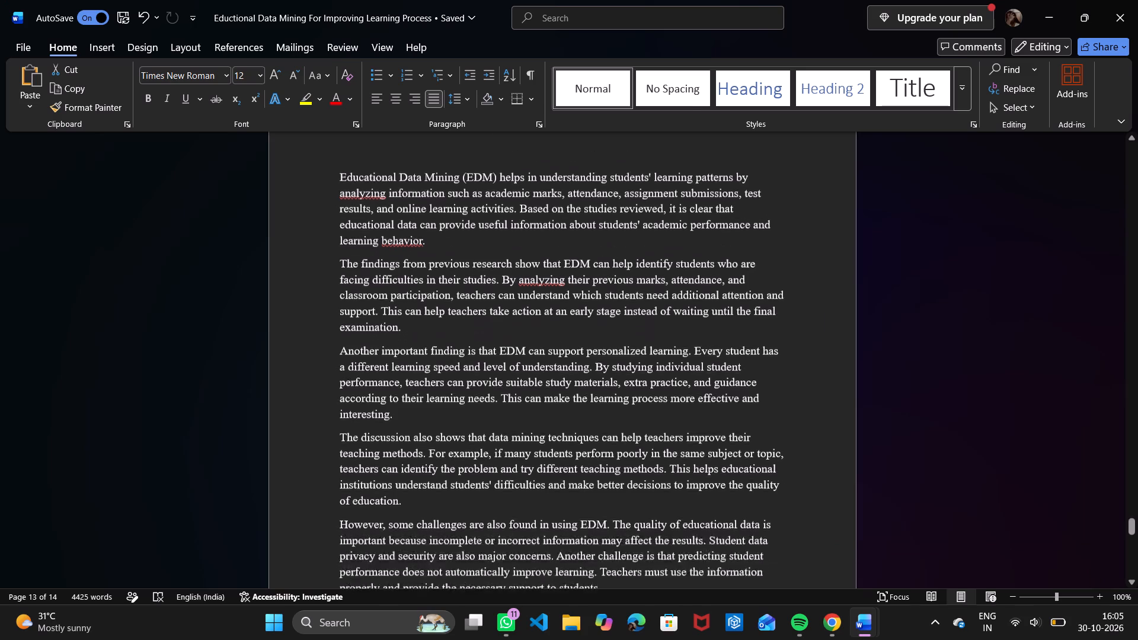
scroll(680, 440, down, 4)
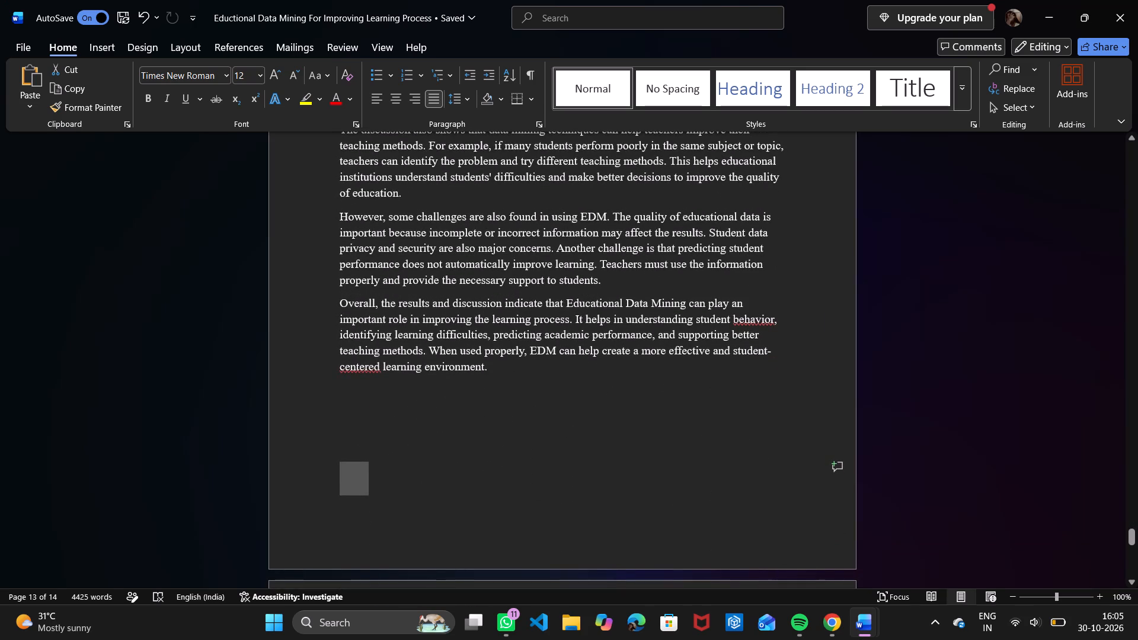
click(497, 373)
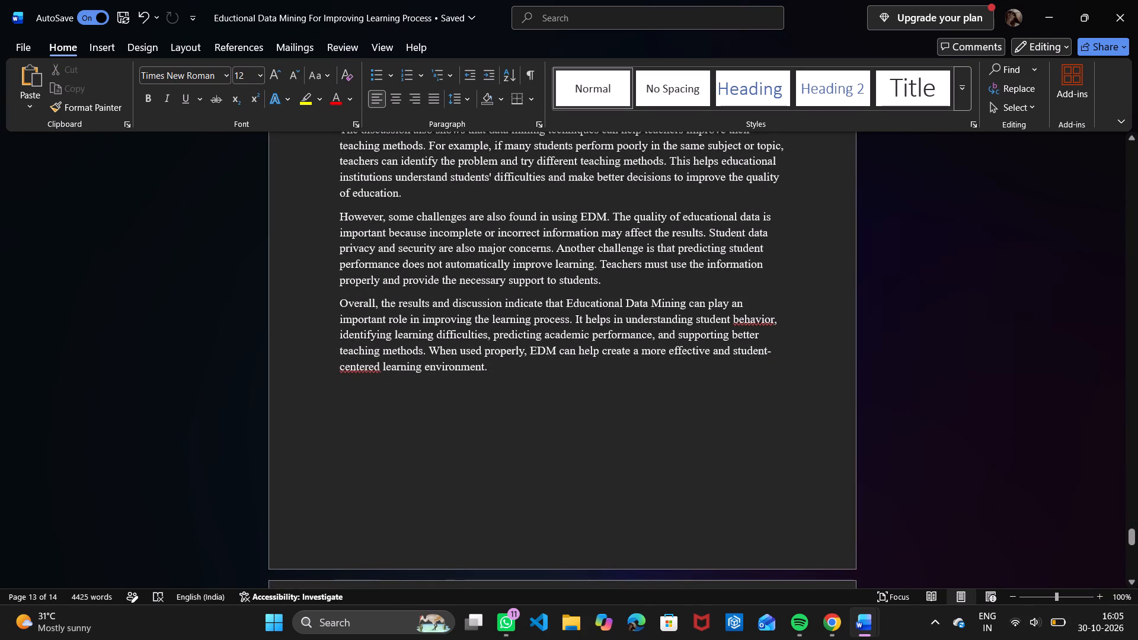
scroll(644, 273, up, 1)
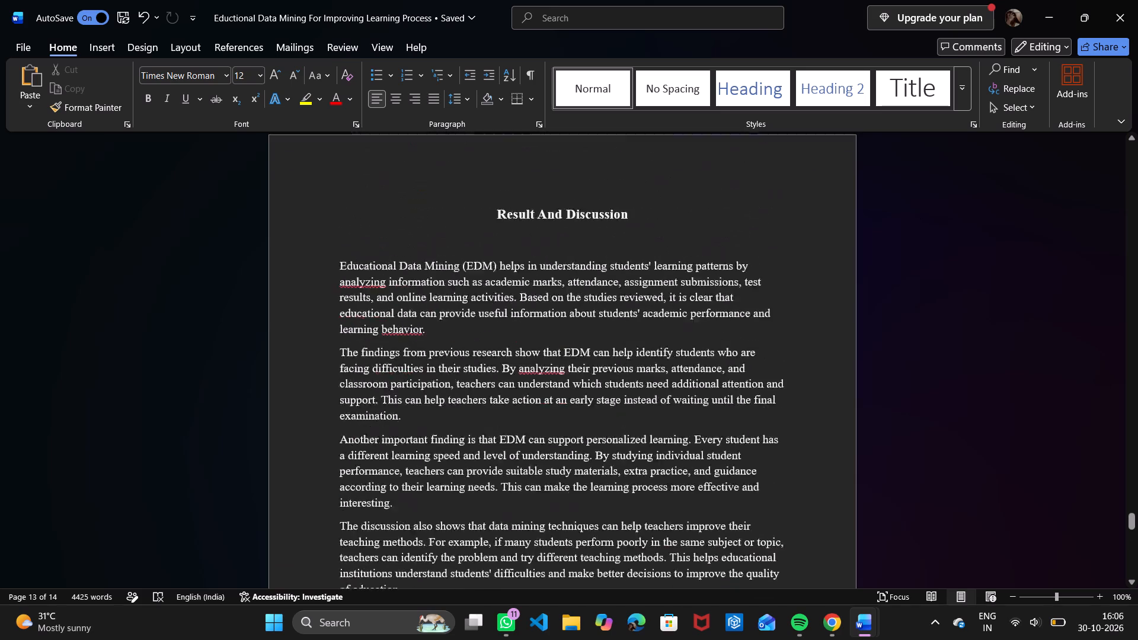
scroll(644, 273, up, 1)
scroll(644, 273, down, 1)
scroll(644, 273, up, 1)
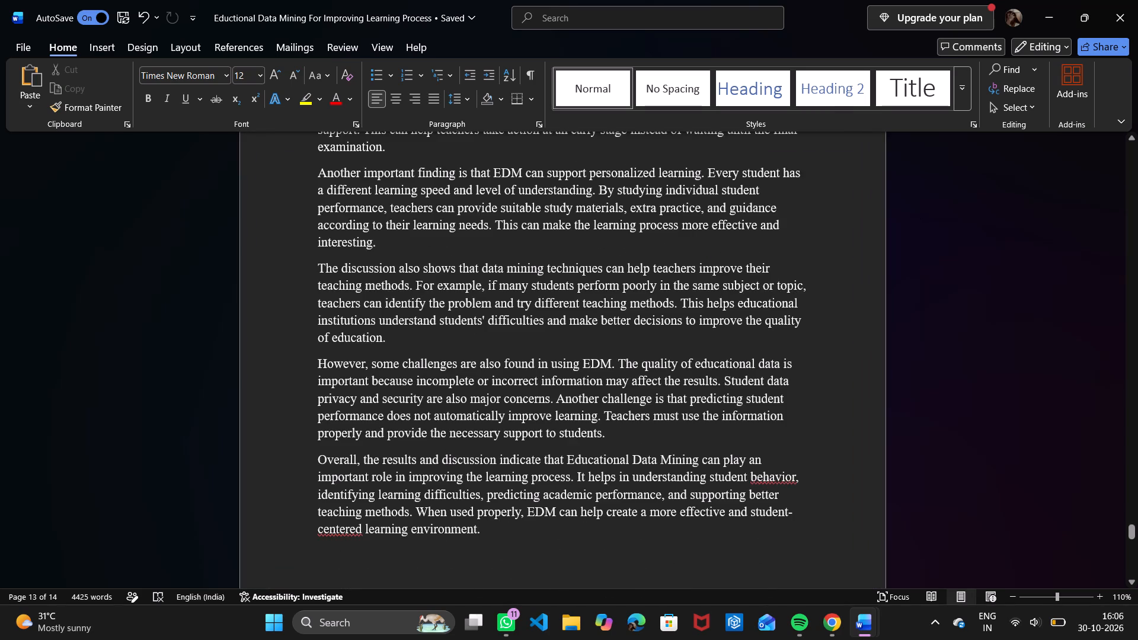
scroll(624, 296, up, 1)
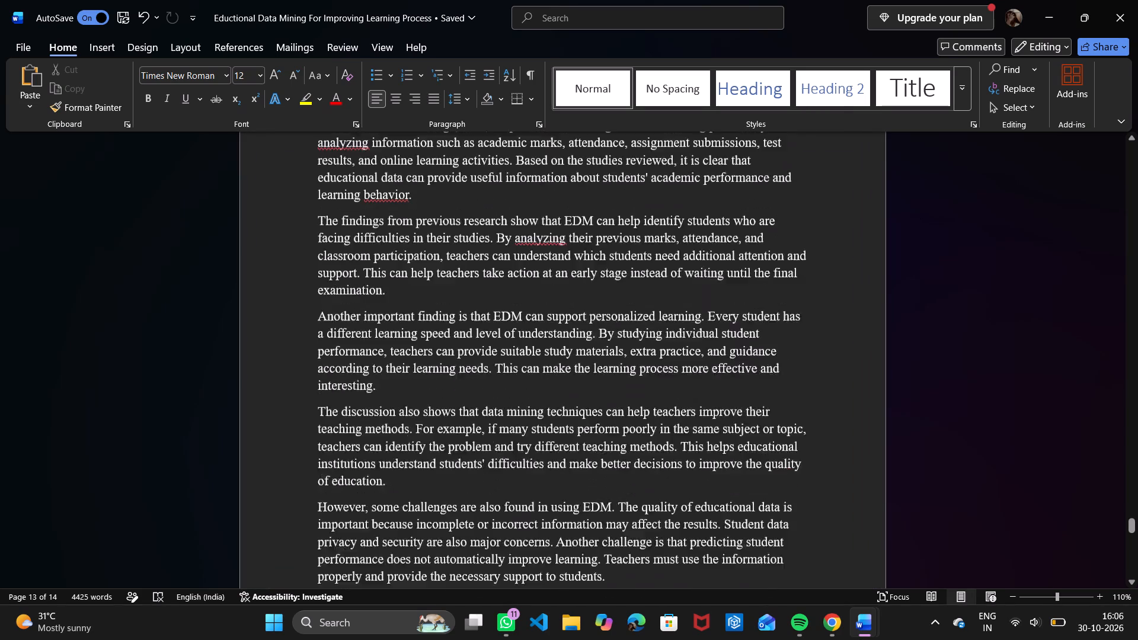
scroll(624, 296, up, 2)
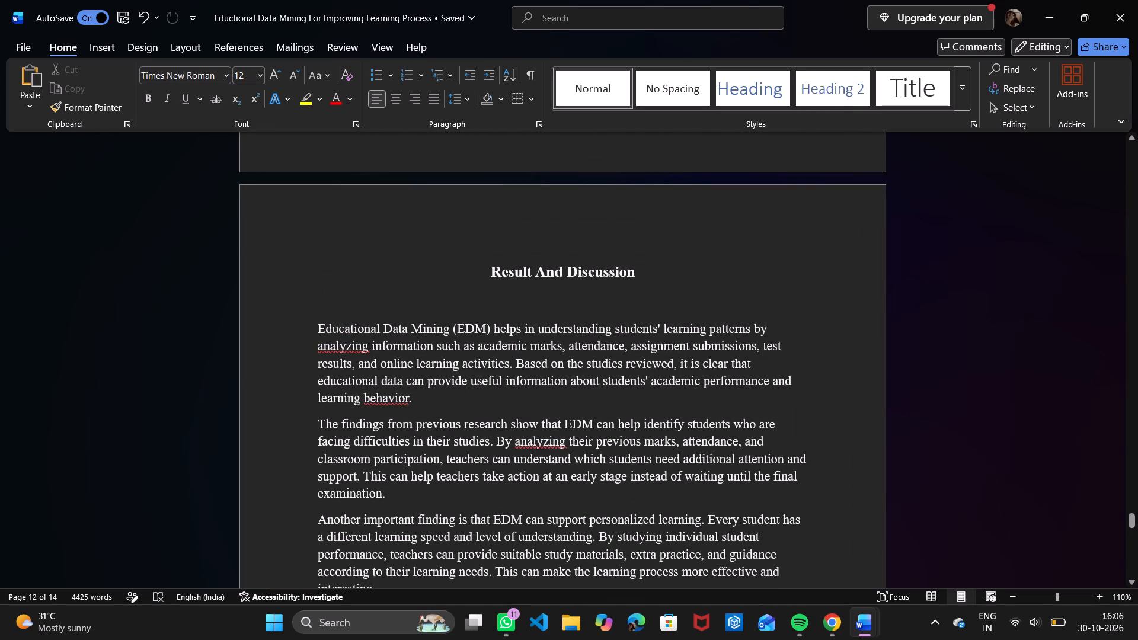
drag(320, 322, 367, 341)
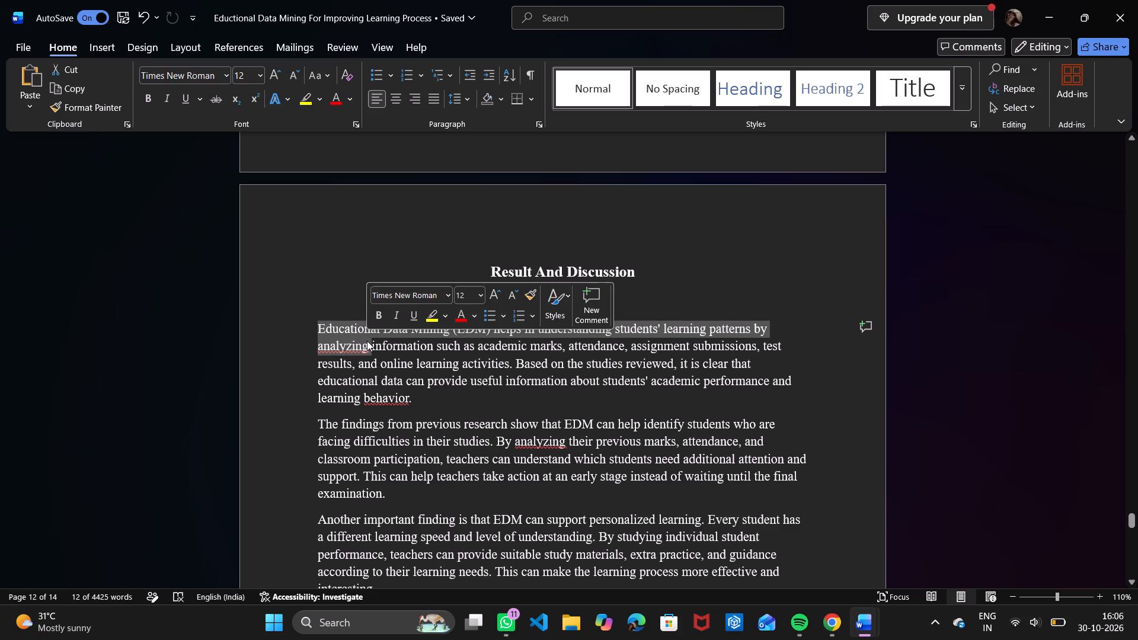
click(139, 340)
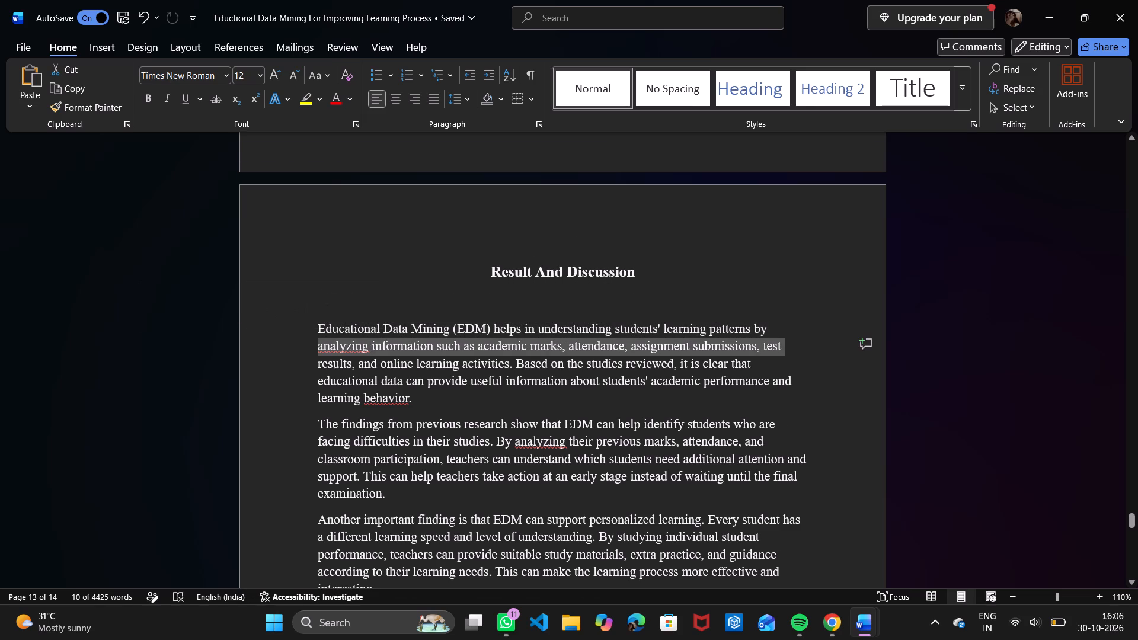
Add a new centre-aligned line below the closing Overall paragraph of the Result And Discussion section.
scroll(282, 513, down, 5)
scroll(282, 513, up, 1)
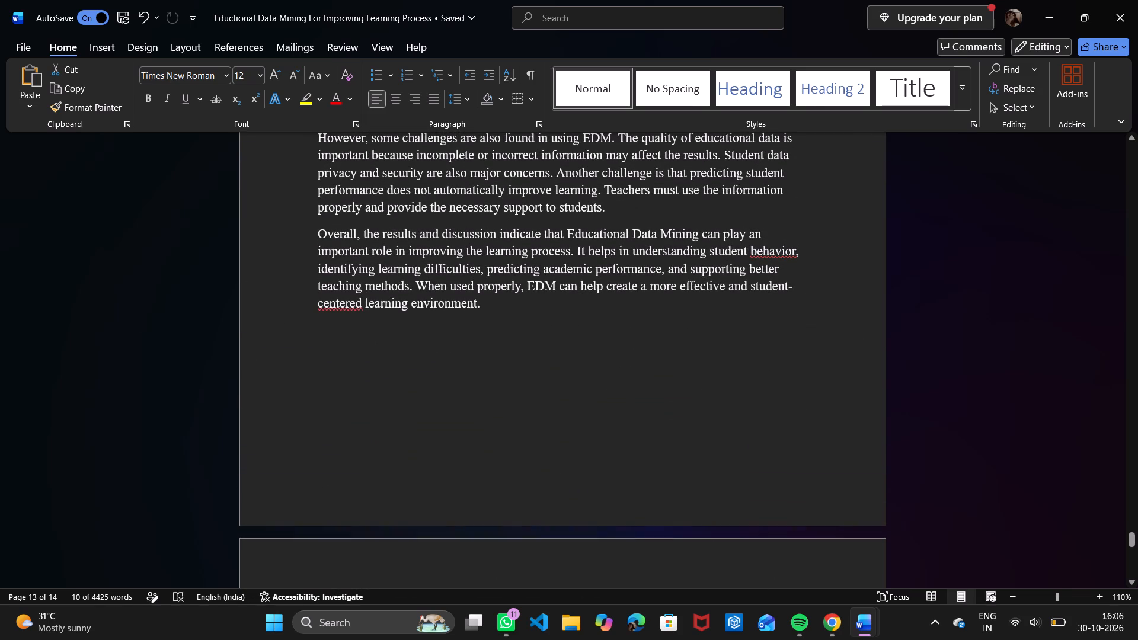
click(503, 313)
key(Return)
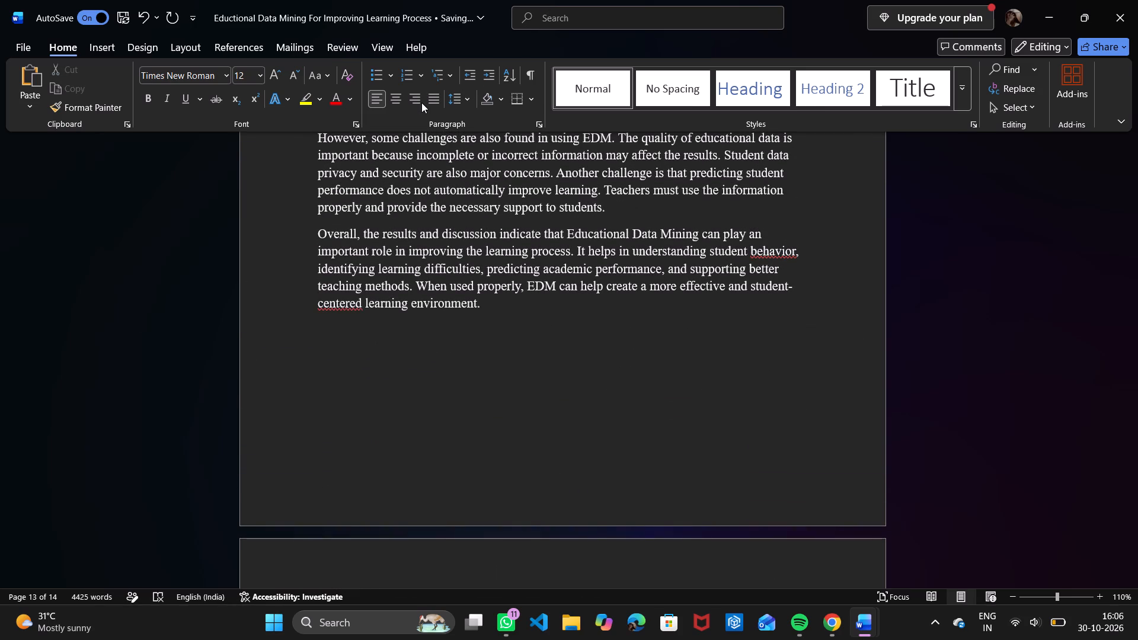
click(392, 103)
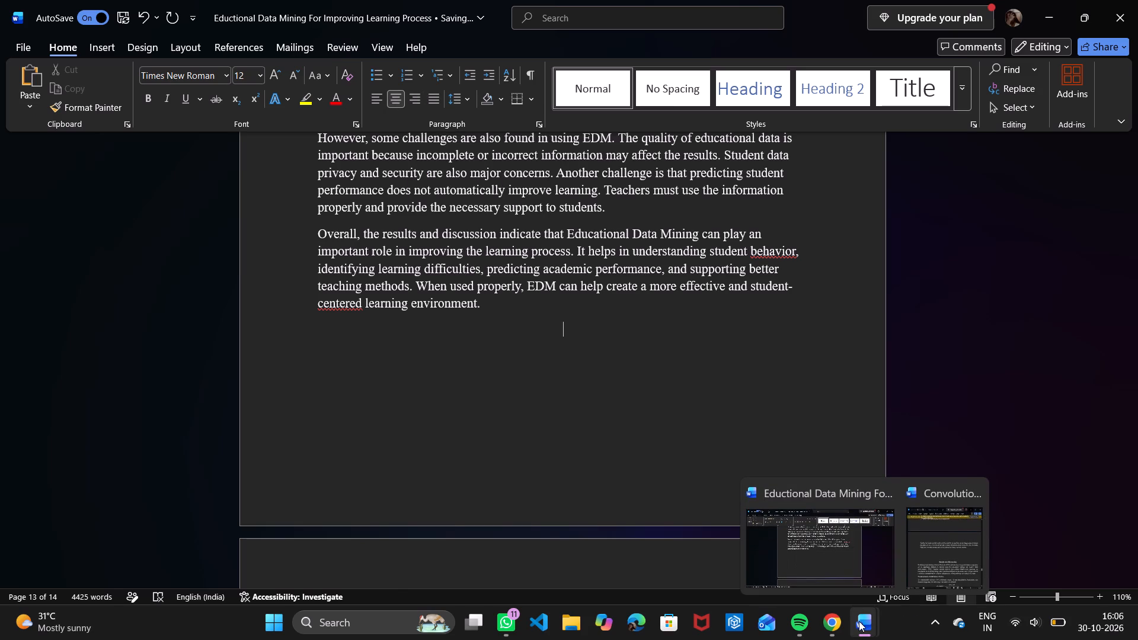
Switch to the Word paper on CNN plant disease recognition and examine its layout from Result and Discussion through Conclusion.
click(910, 547)
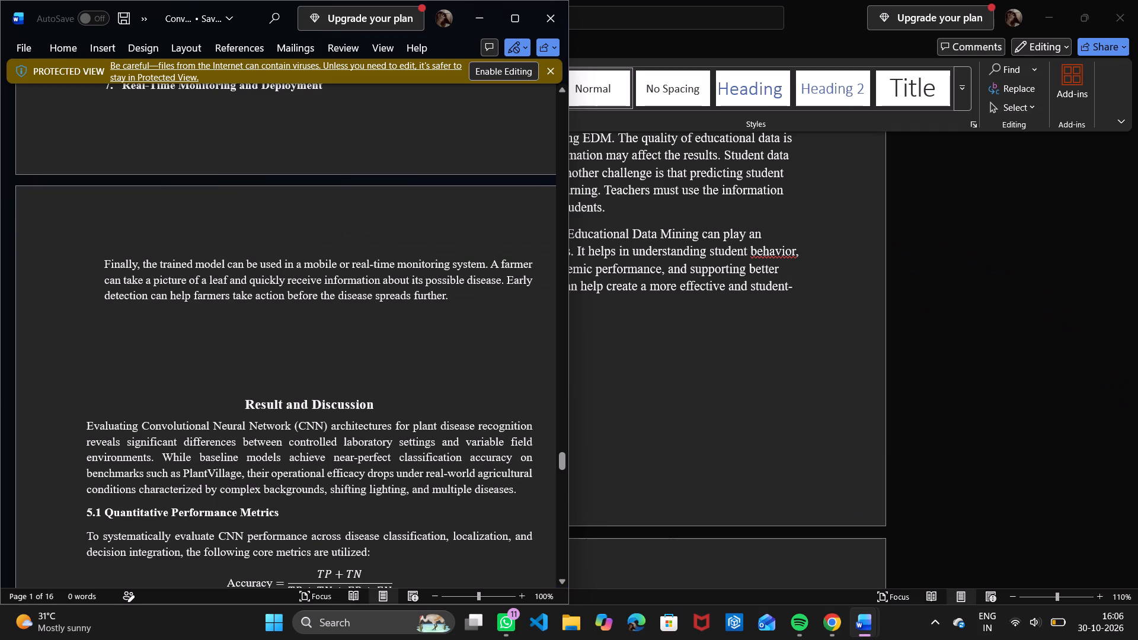
scroll(413, 482, down, 4)
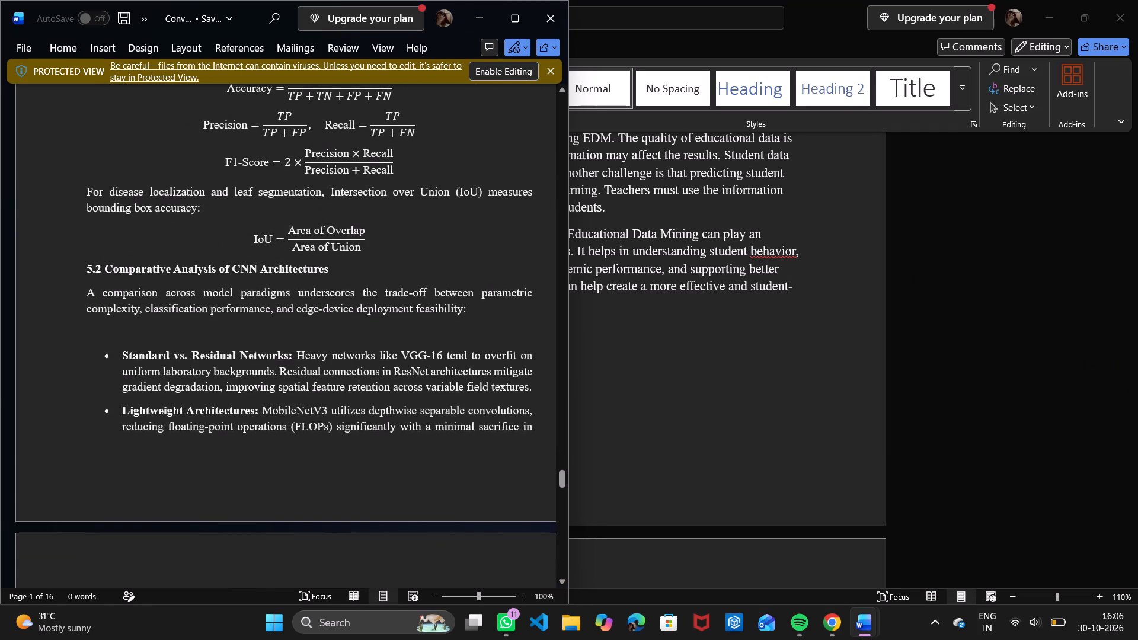
scroll(413, 482, down, 3)
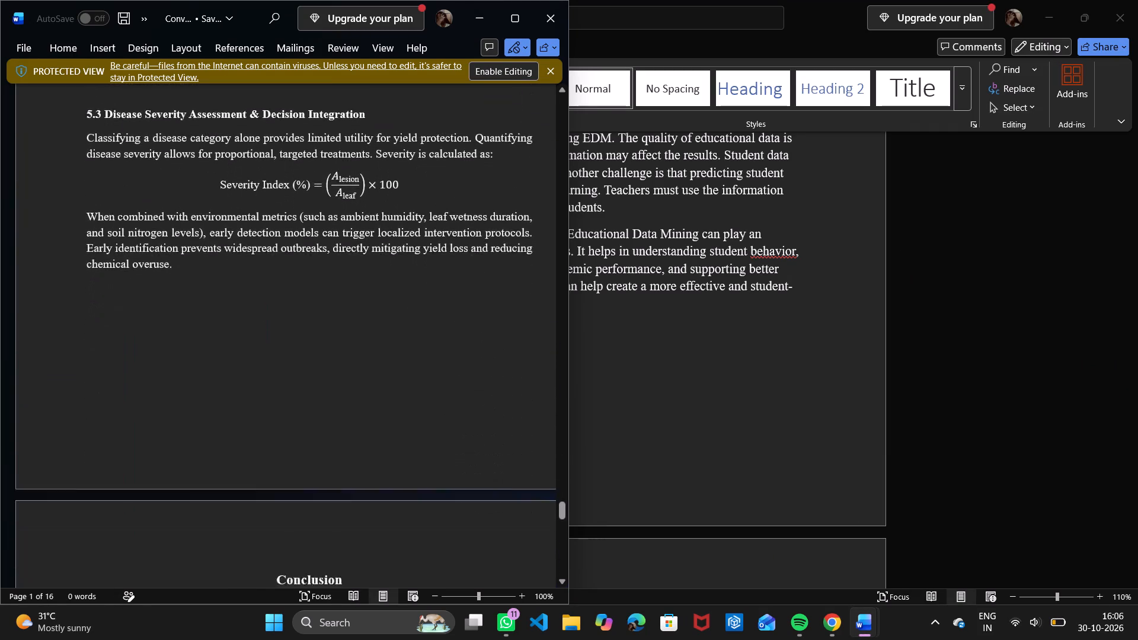
scroll(413, 482, down, 2)
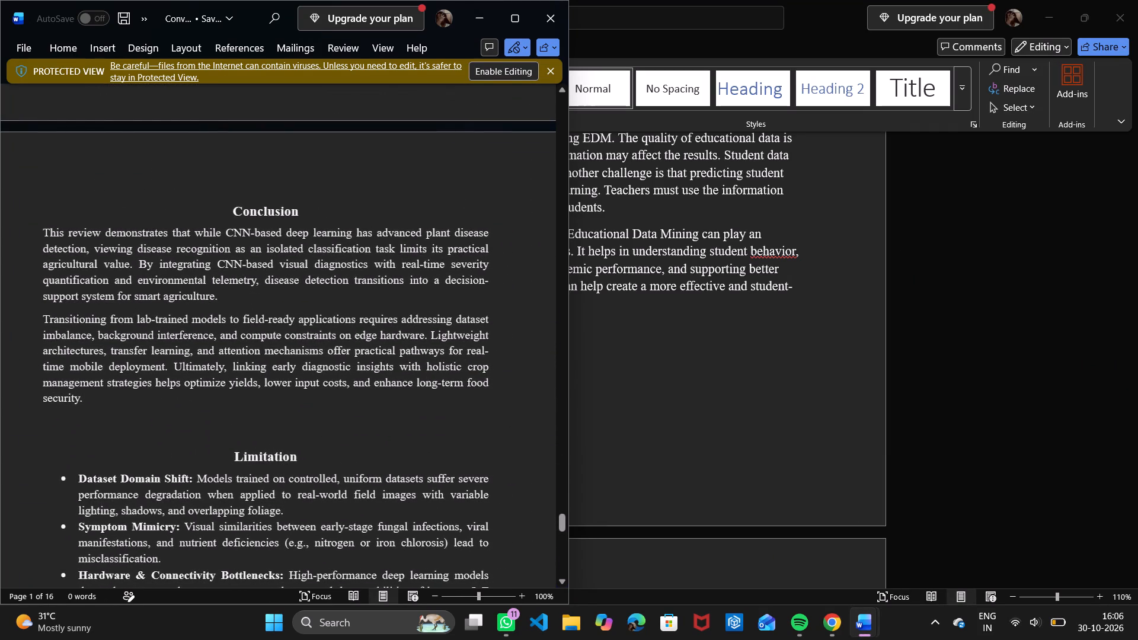
scroll(413, 482, up, 7)
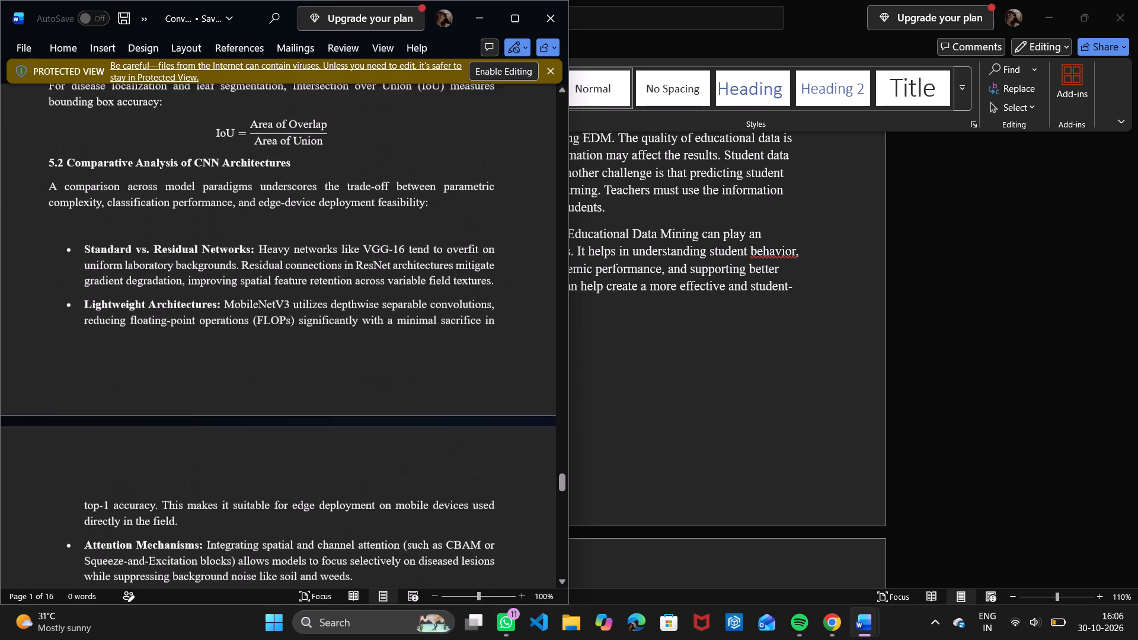
scroll(413, 482, up, 2)
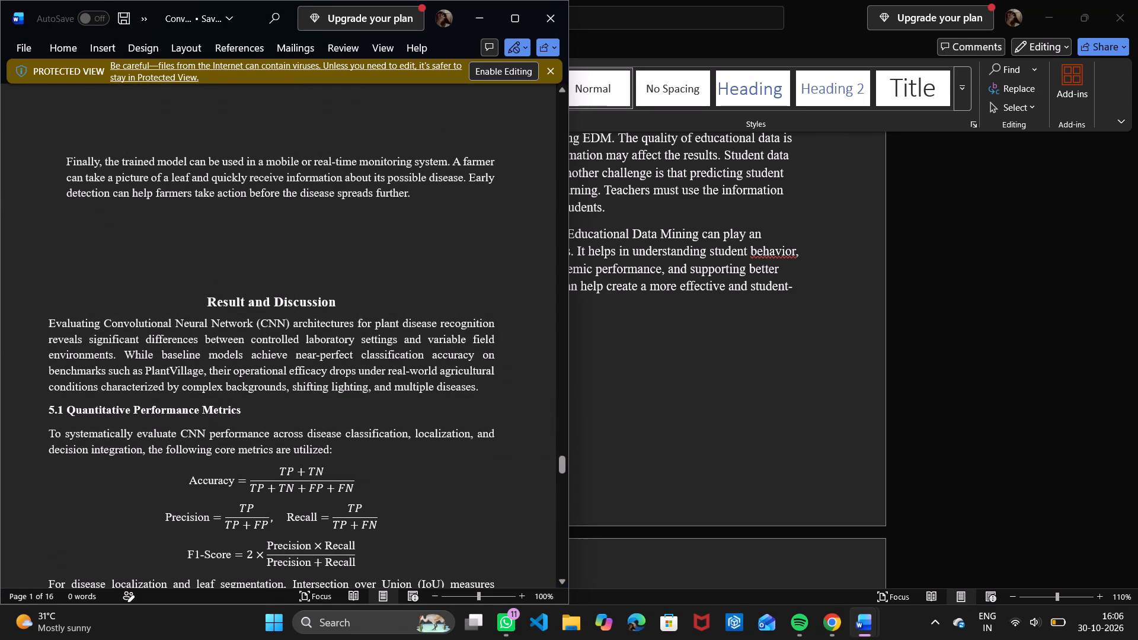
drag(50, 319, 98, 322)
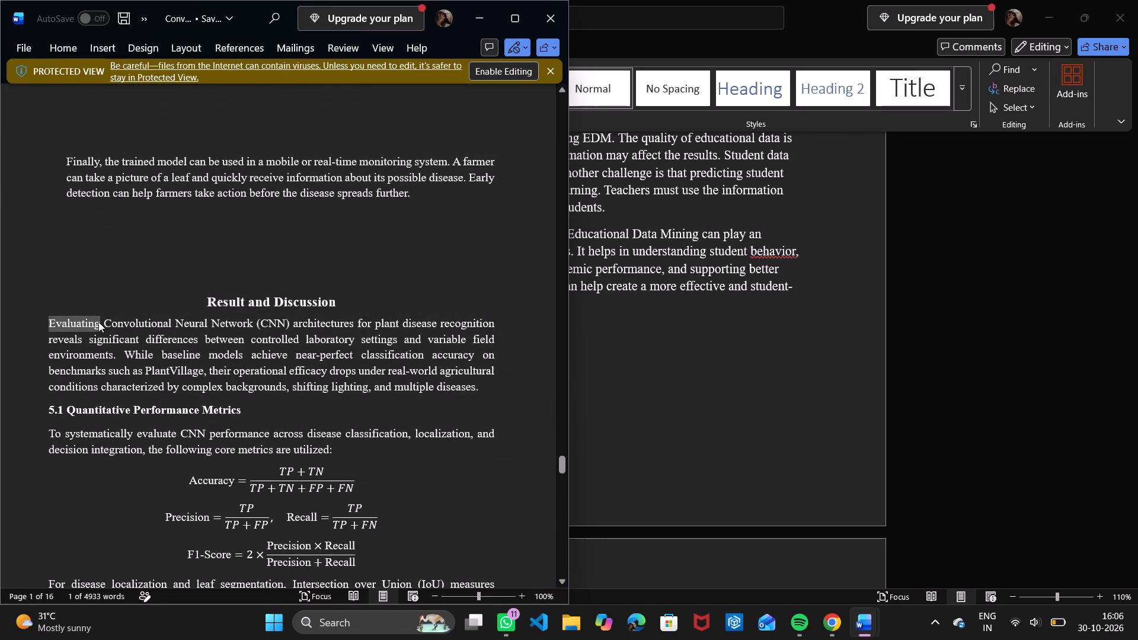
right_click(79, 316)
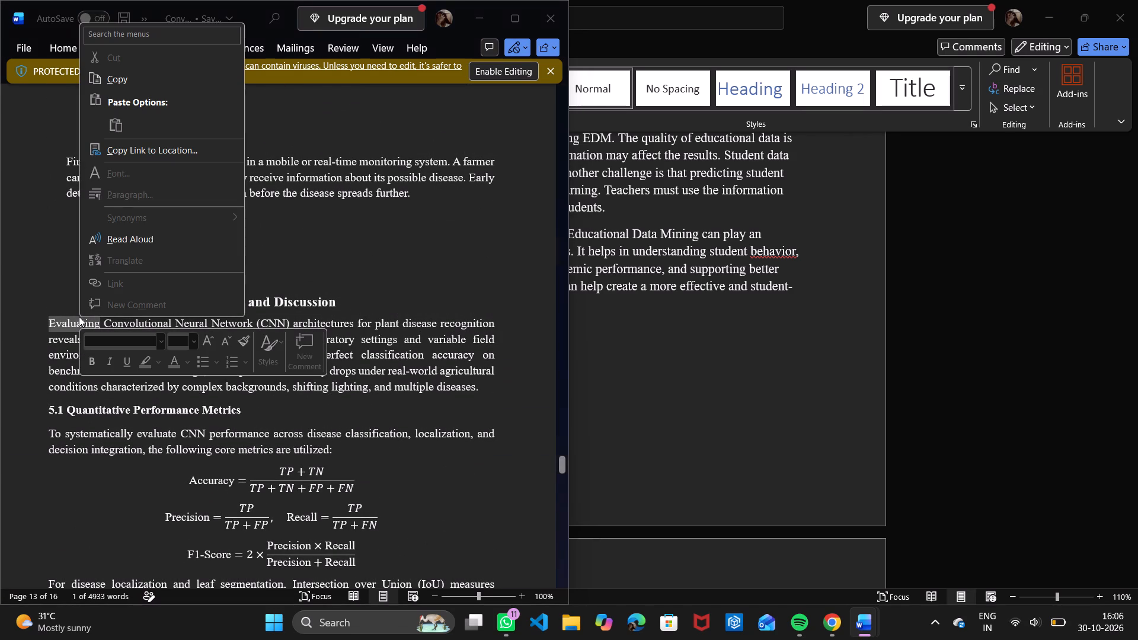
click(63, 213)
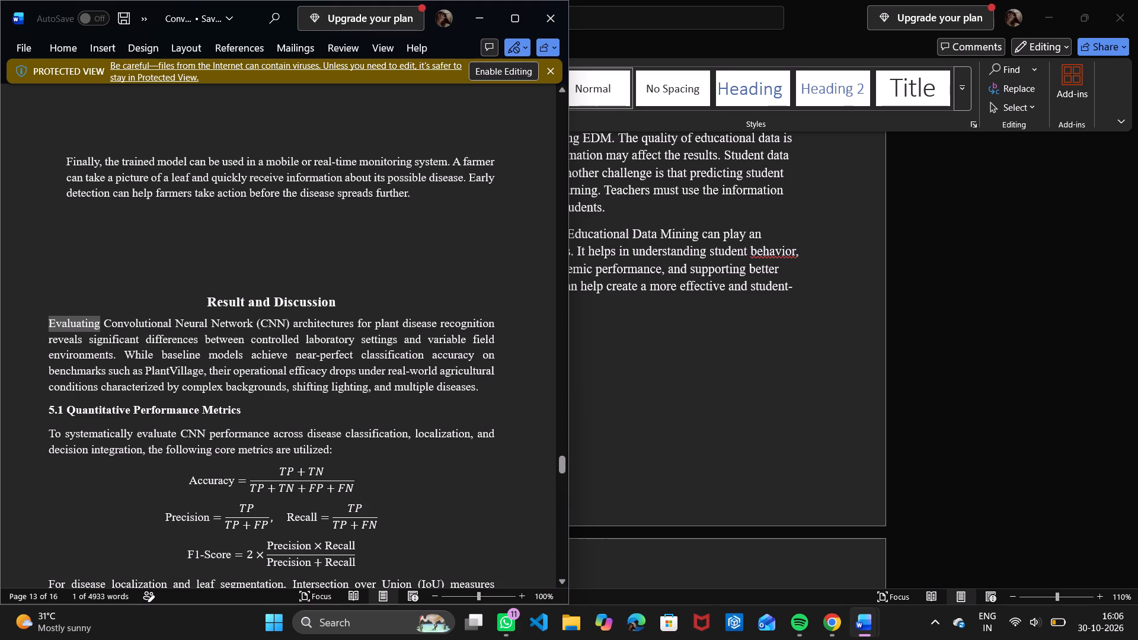
scroll(231, 467, down, 9)
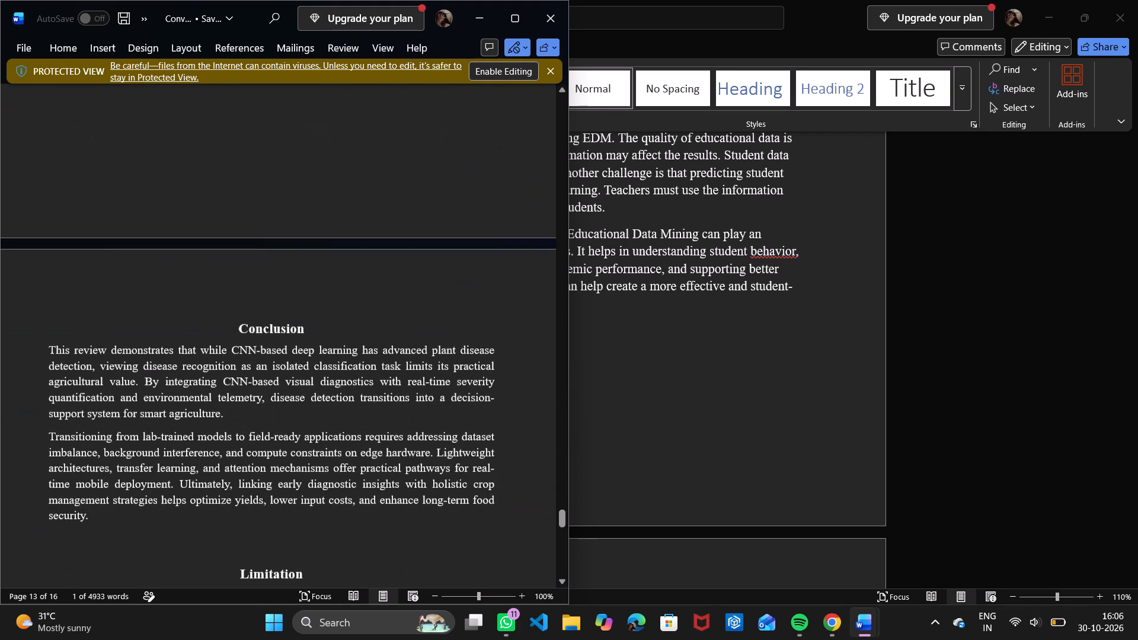
scroll(231, 467, down, 2)
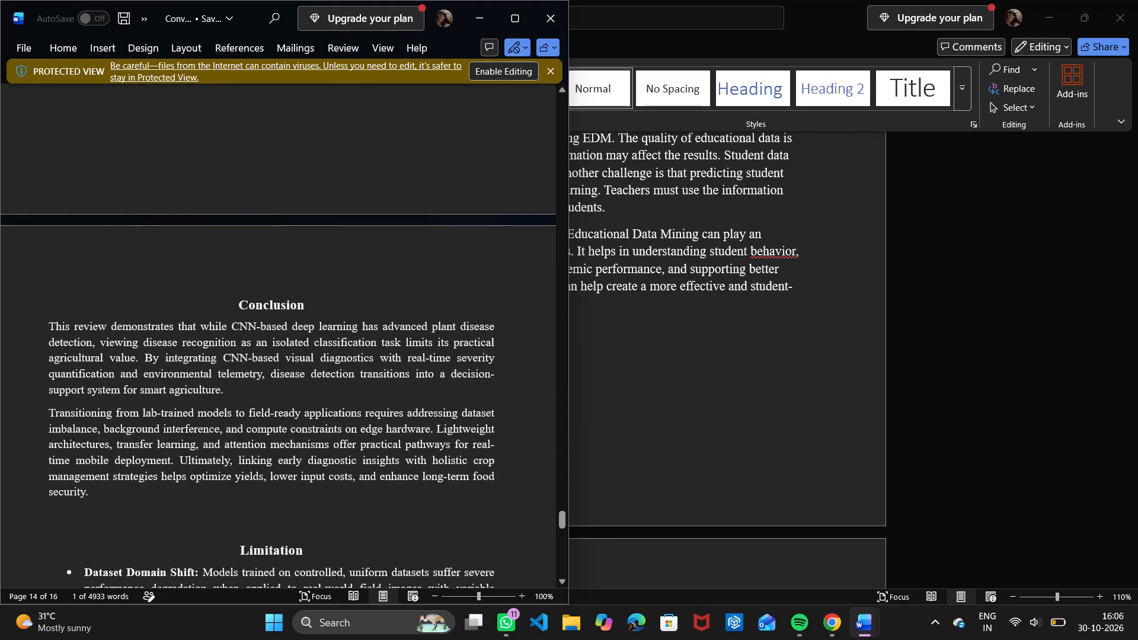
scroll(231, 467, down, 4)
scroll(231, 467, up, 1)
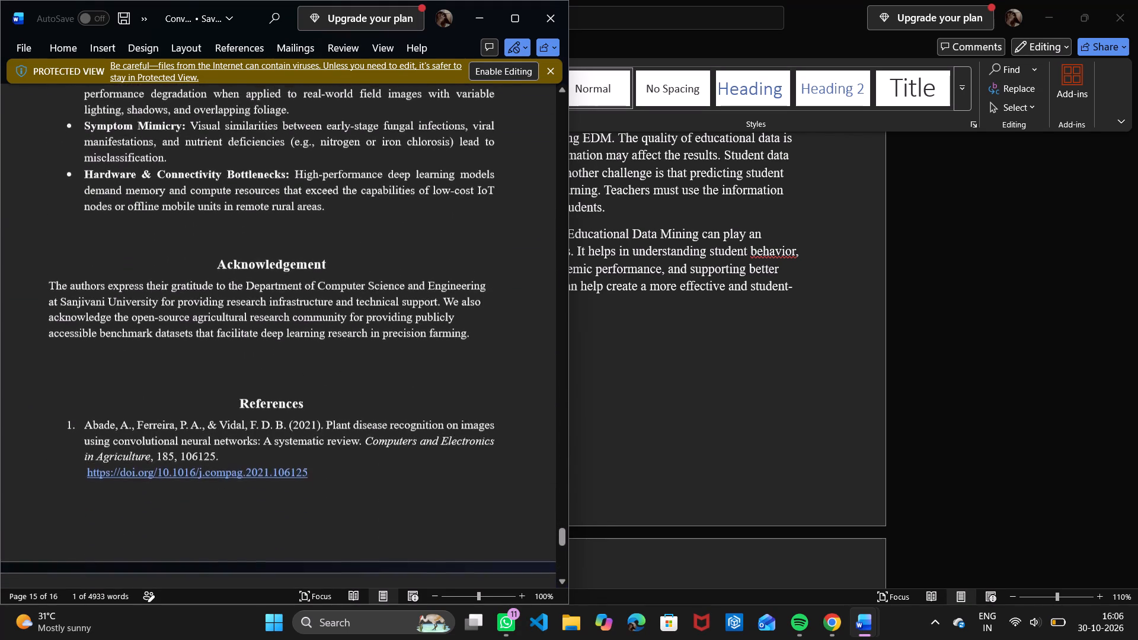
scroll(231, 467, up, 3)
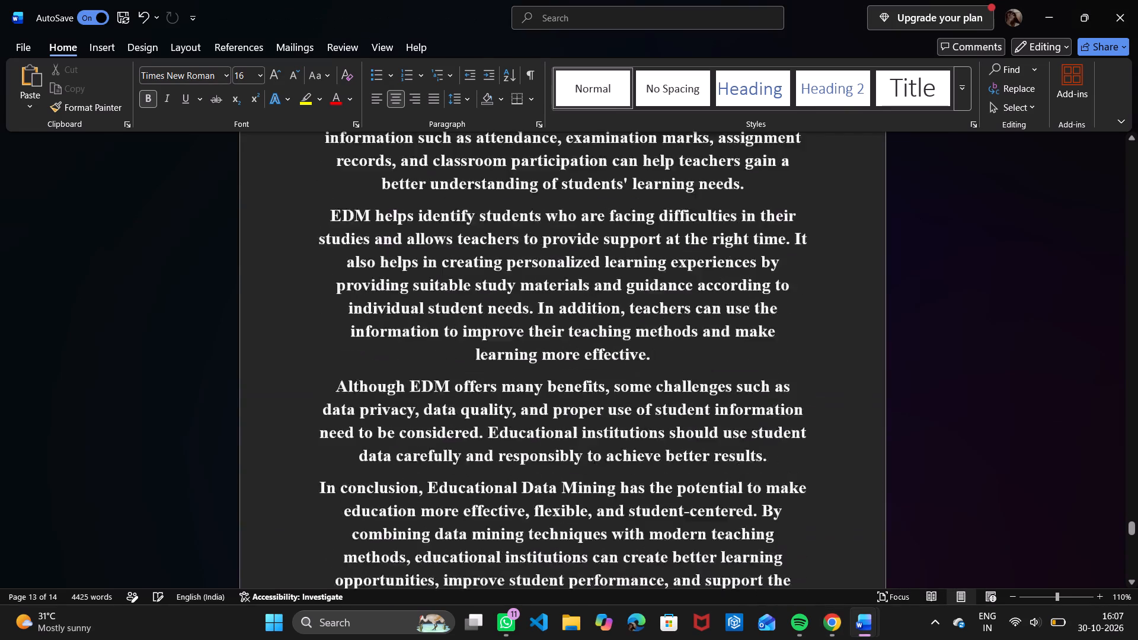
scroll(560, 332, up, 4)
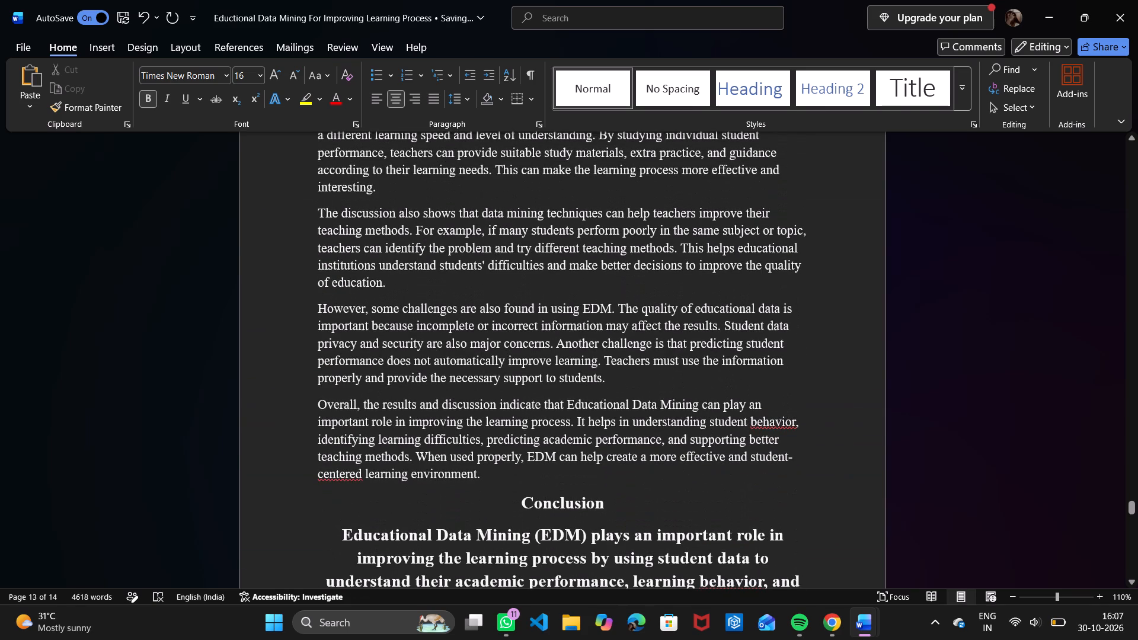
Remove bold from the pasted Conclusion paragraphs and set their font size to 12.
scroll(444, 447, down, 1)
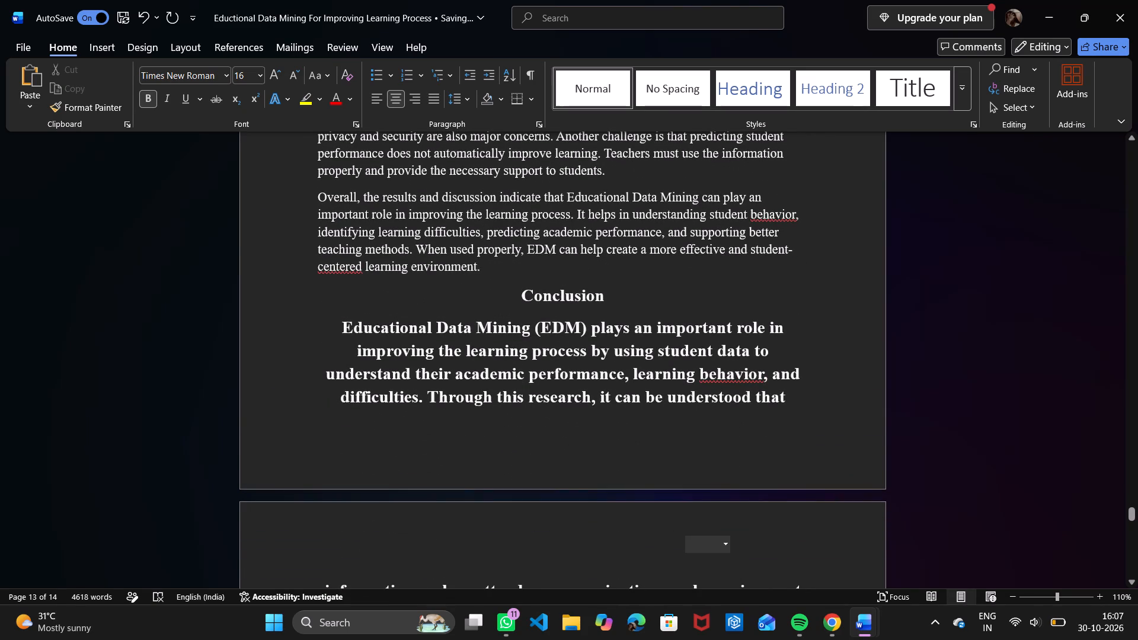
drag(335, 326, 550, 384)
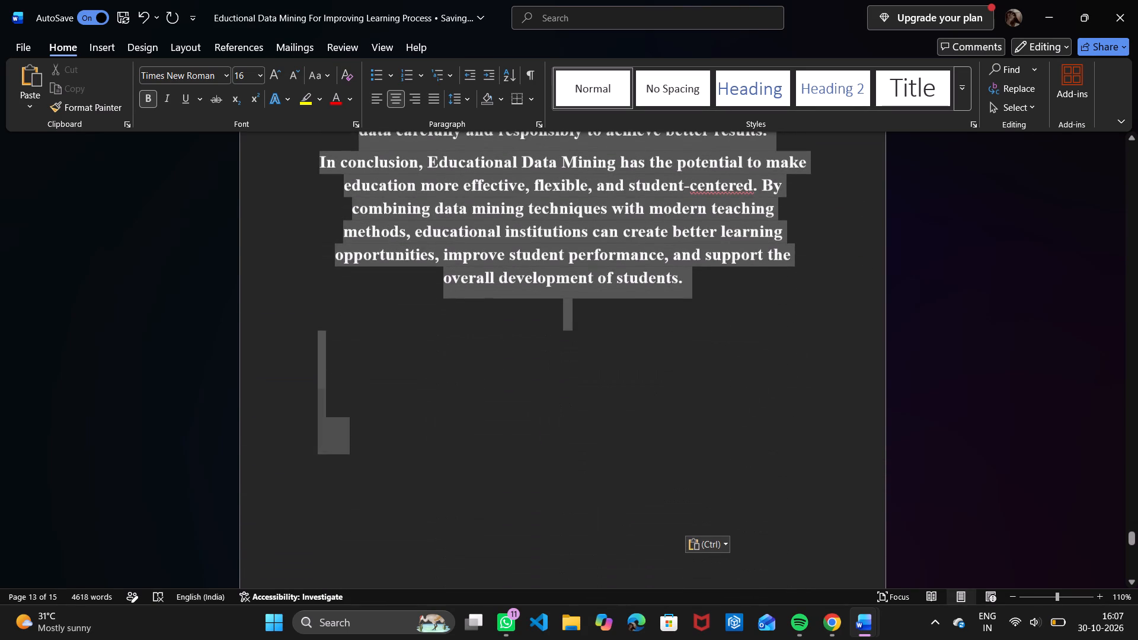
drag(550, 384, 689, 315)
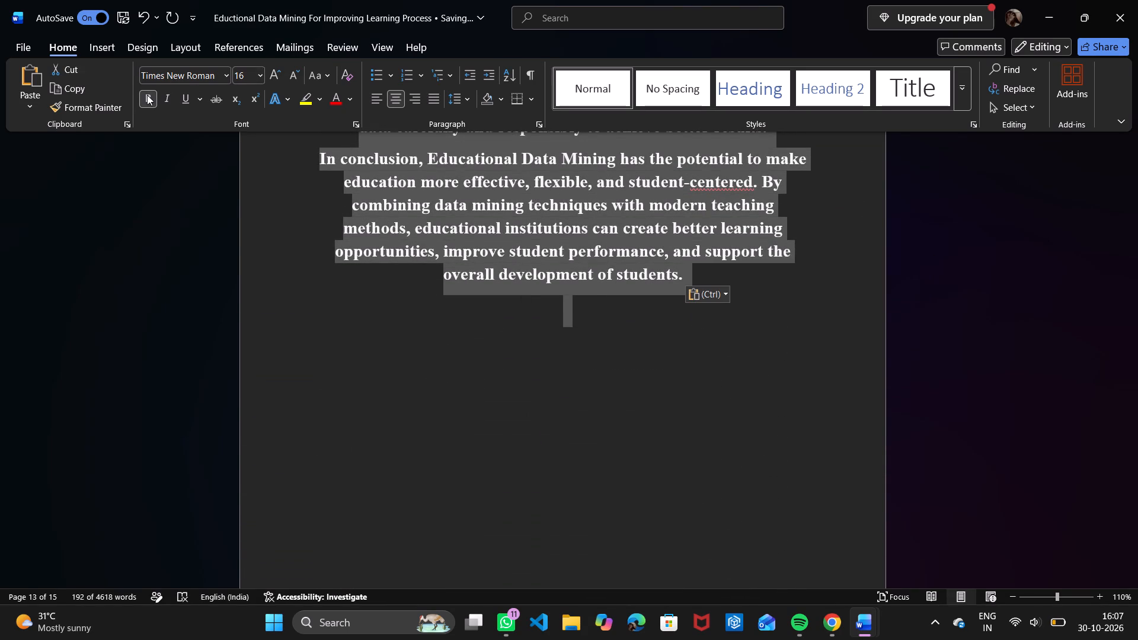
click(147, 95)
click(263, 78)
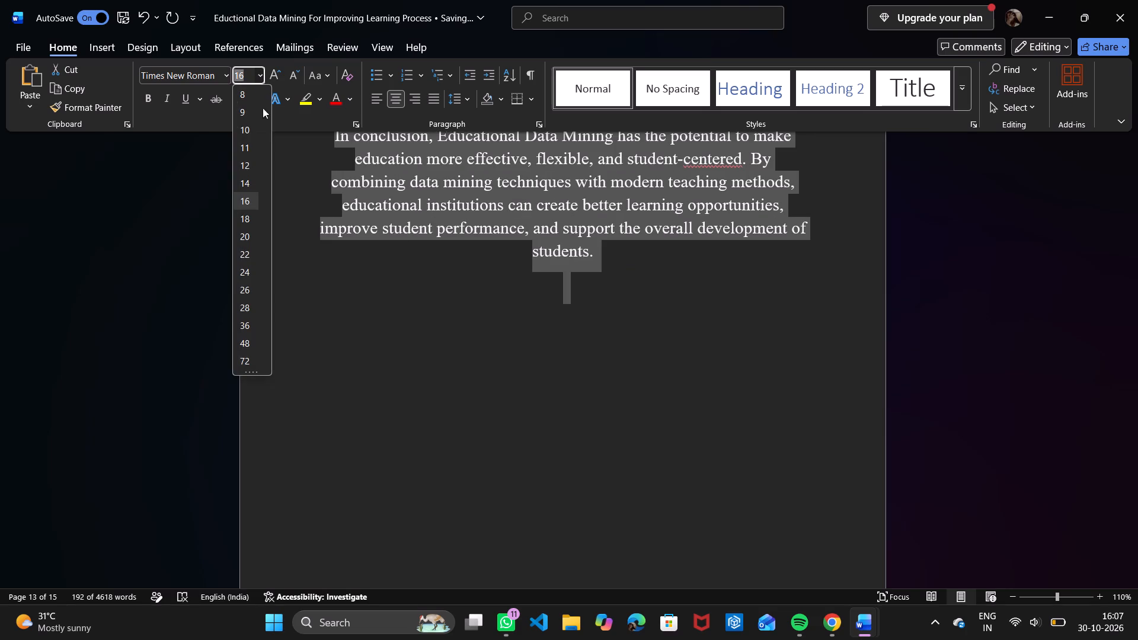
click(252, 171)
Compare the Conclusion heading with the Result And Discussion heading and set the Conclusion heading to font size 14.
scroll(315, 290, up, 3)
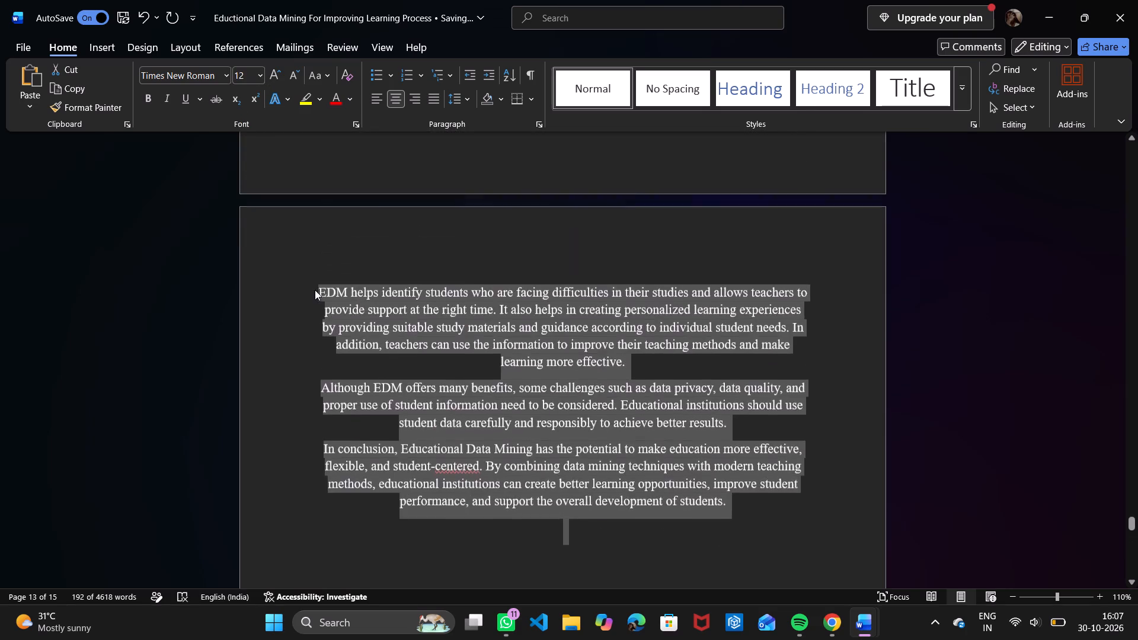
scroll(315, 290, up, 3)
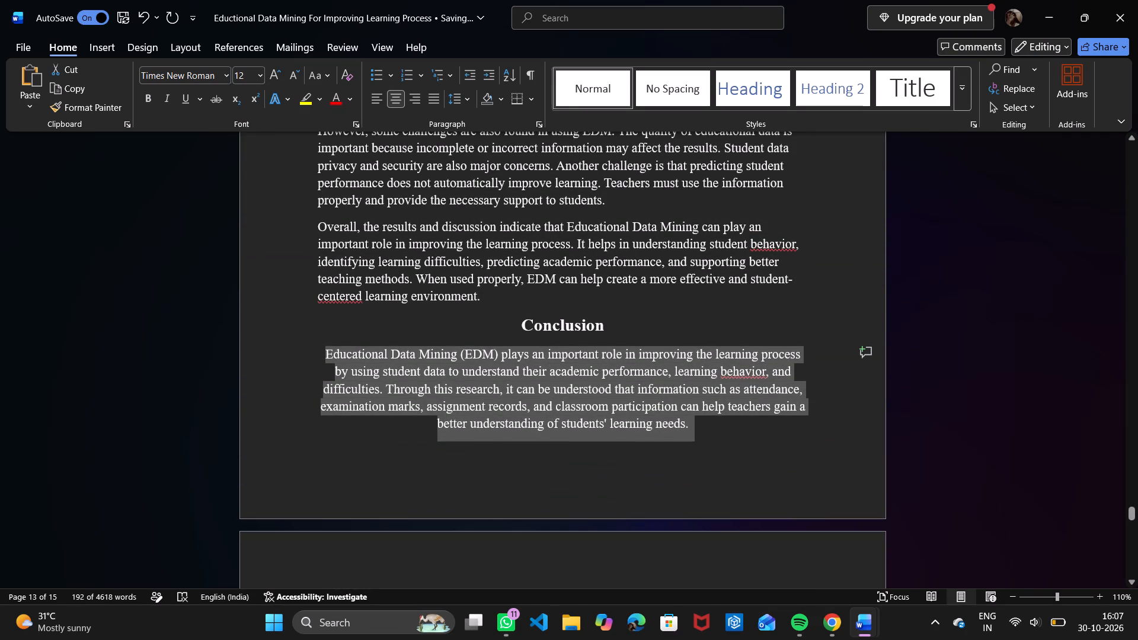
drag(516, 325, 601, 331)
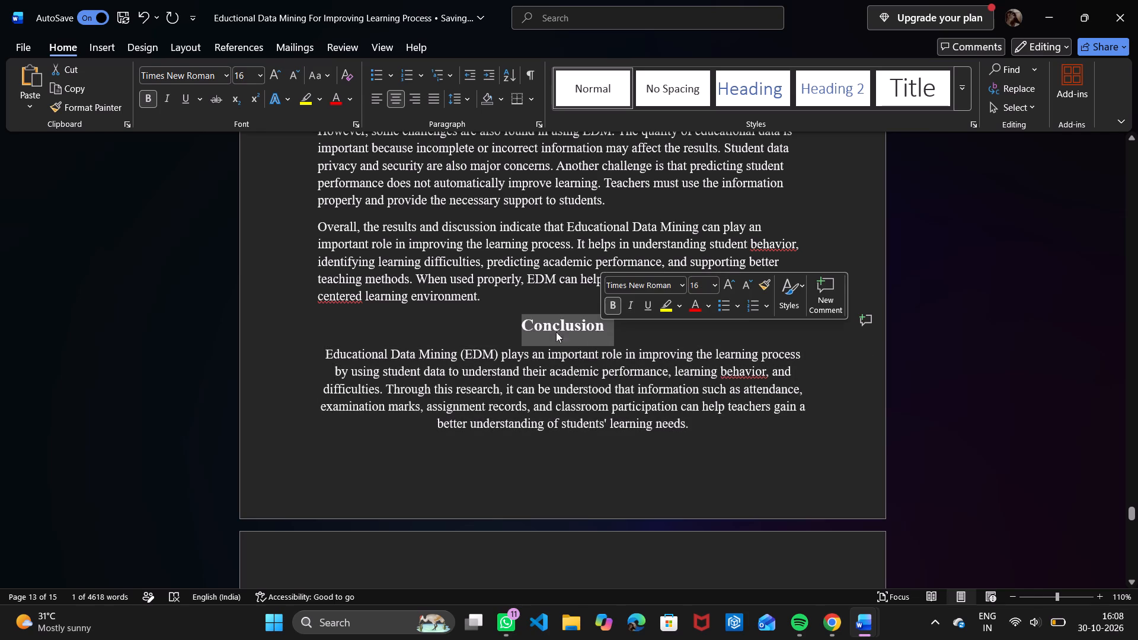
click(237, 297)
click(142, 302)
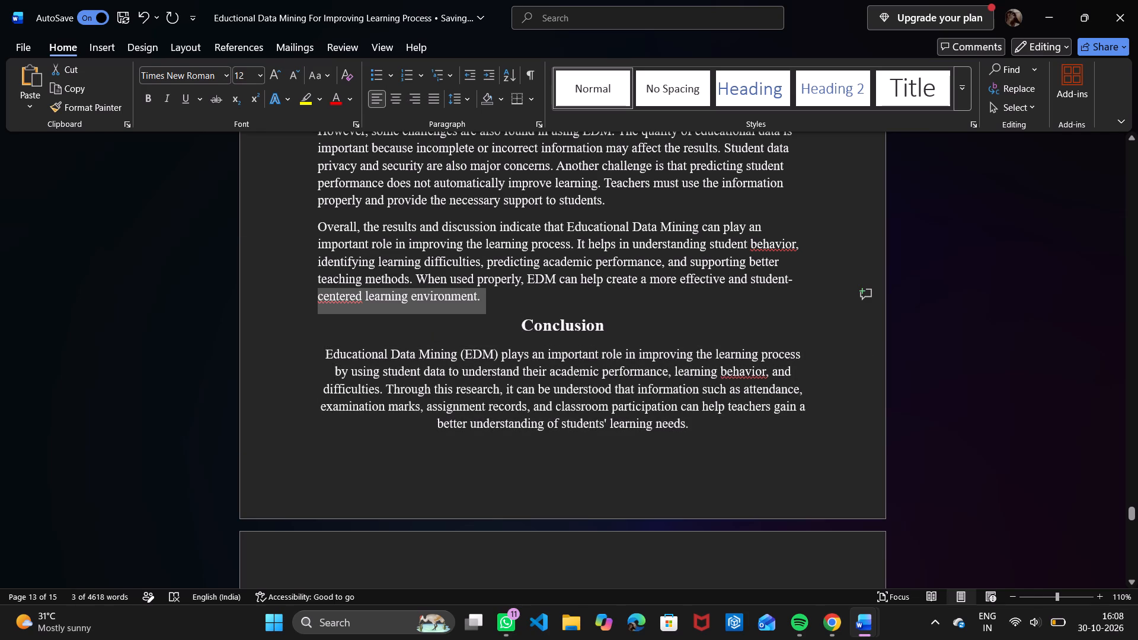
scroll(314, 276, up, 4)
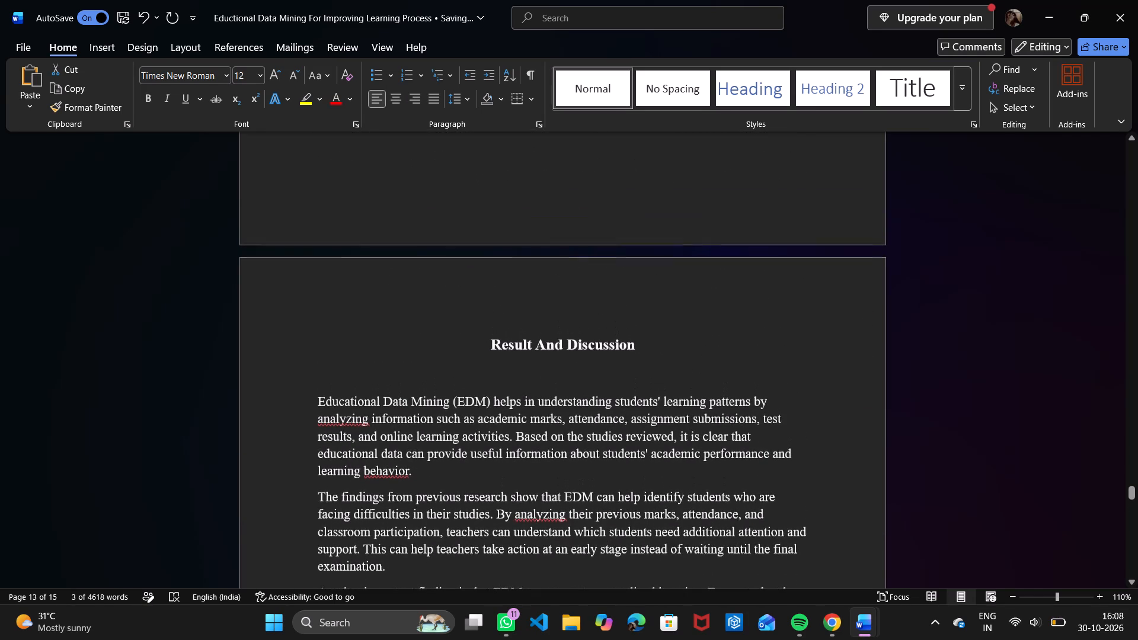
drag(479, 349, 625, 355)
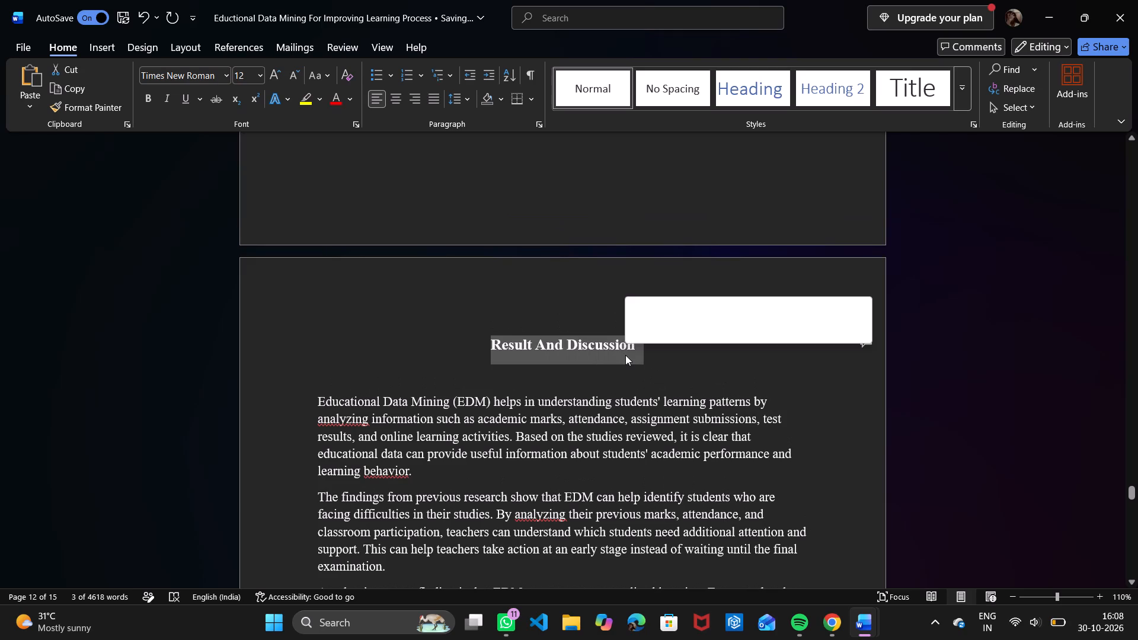
click(113, 301)
click(142, 359)
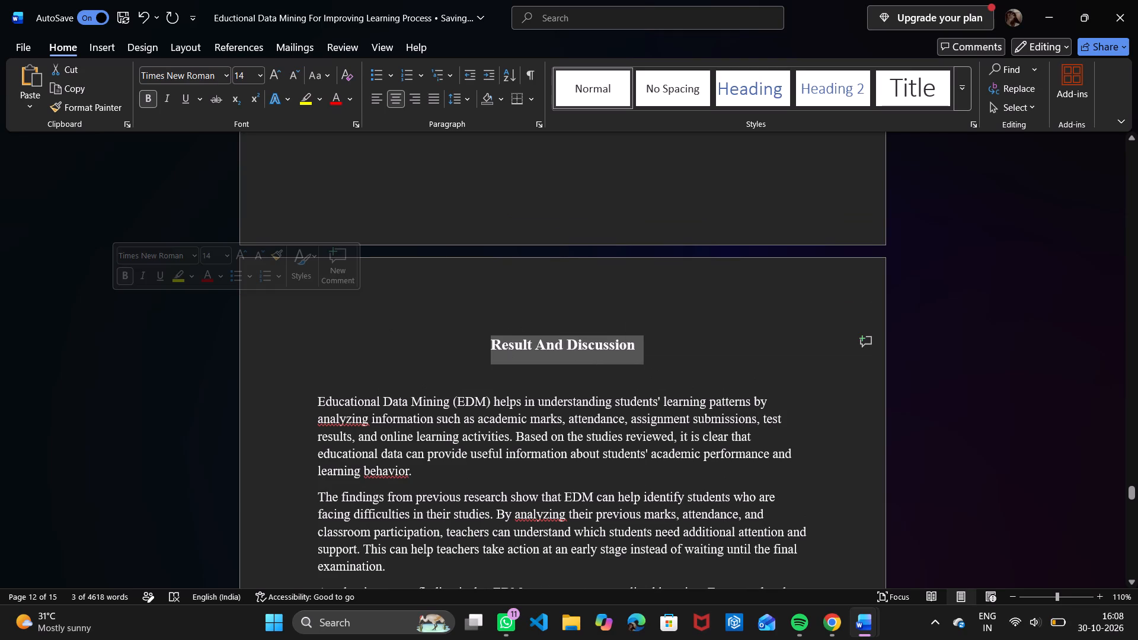
scroll(500, 445, down, 4)
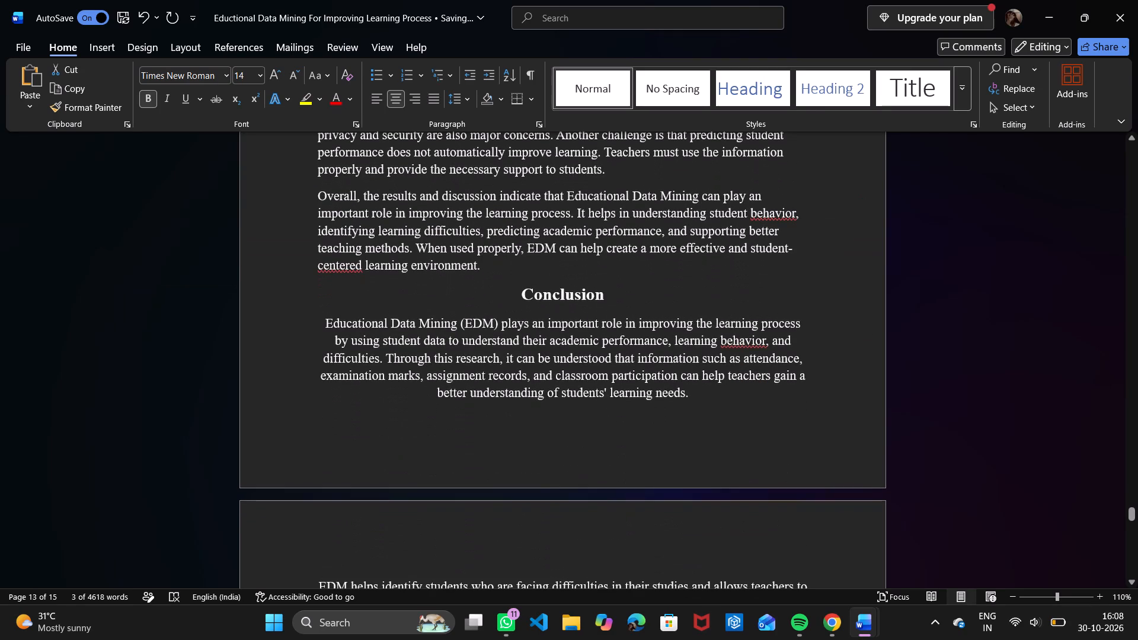
drag(520, 293, 613, 295)
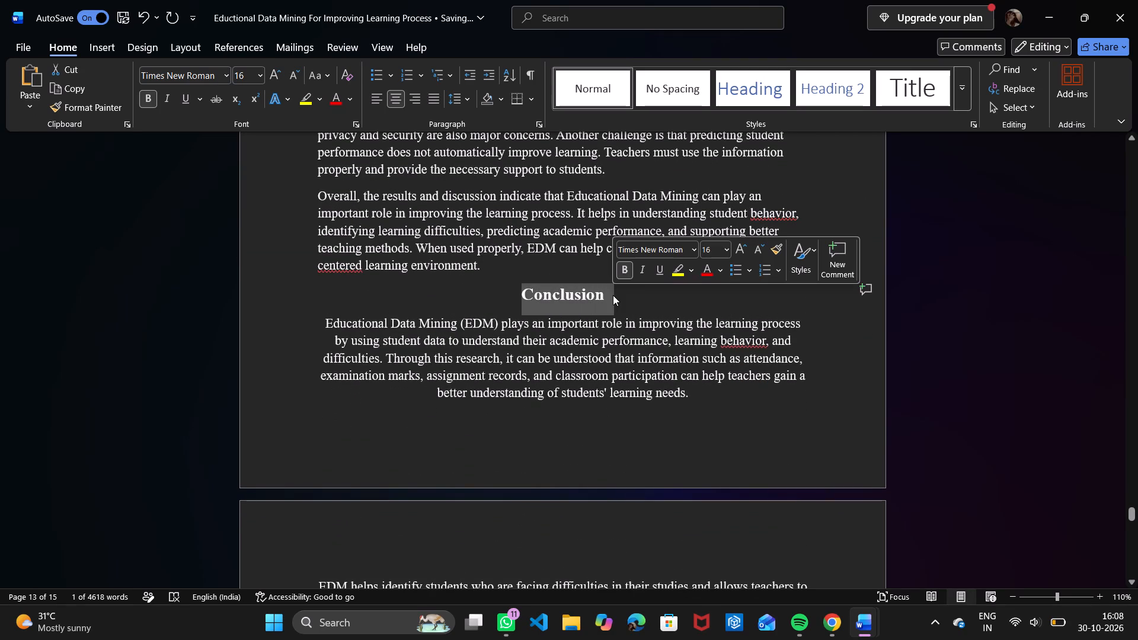
click(728, 252)
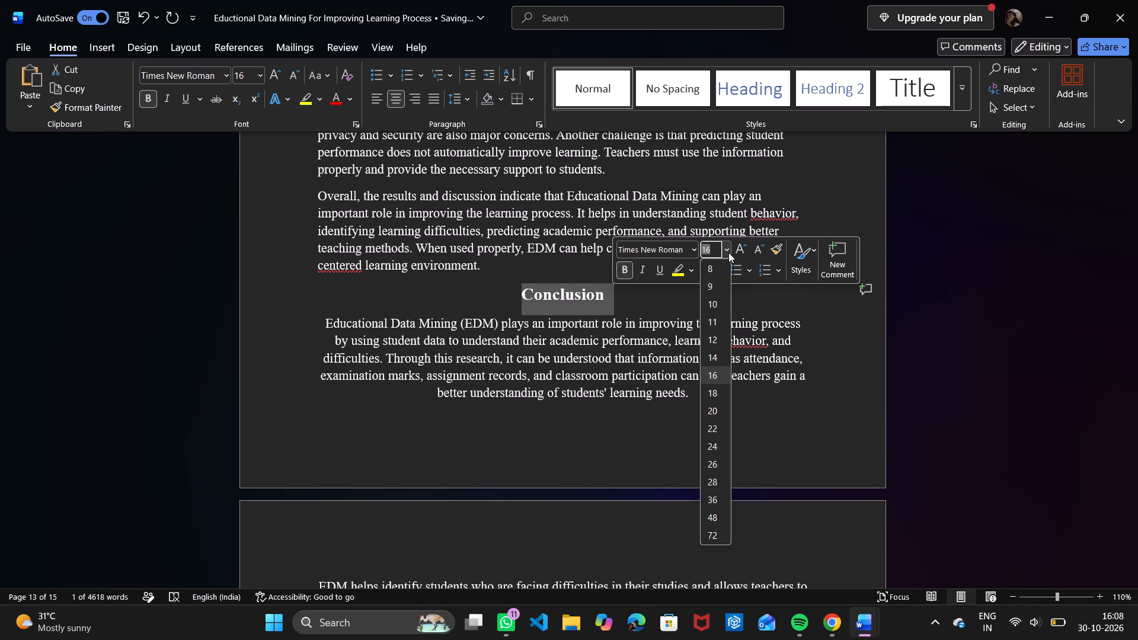
click(715, 357)
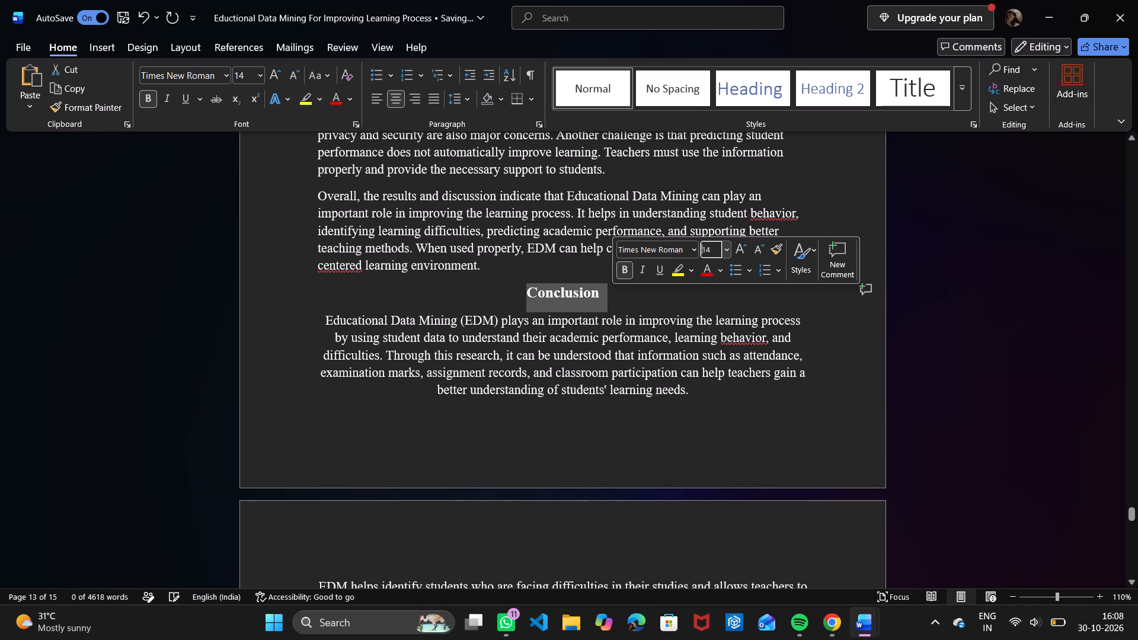
Left-align all the body paragraphs under the Conclusion heading.
scroll(715, 357, down, 4)
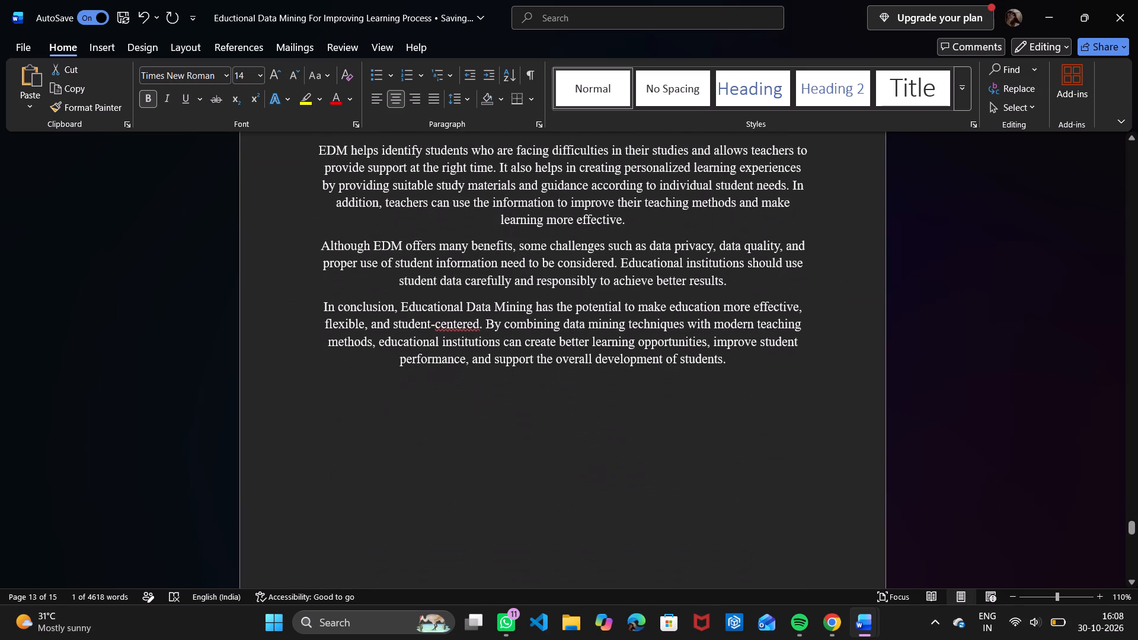
scroll(613, 294, up, 2)
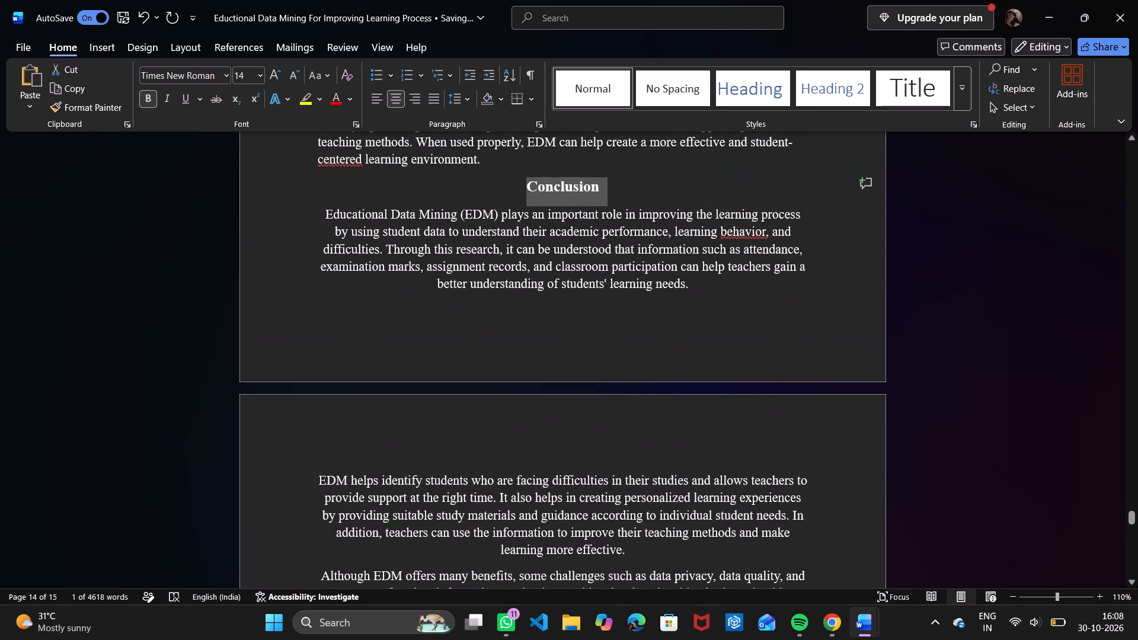
drag(321, 209, 461, 444)
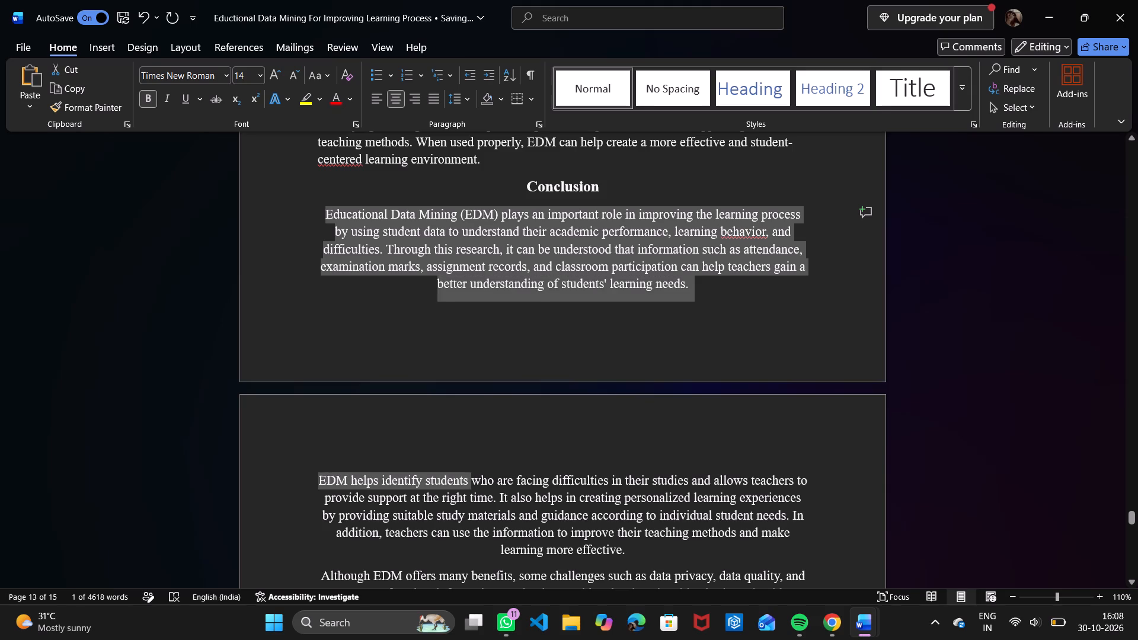
drag(461, 444, 494, 514)
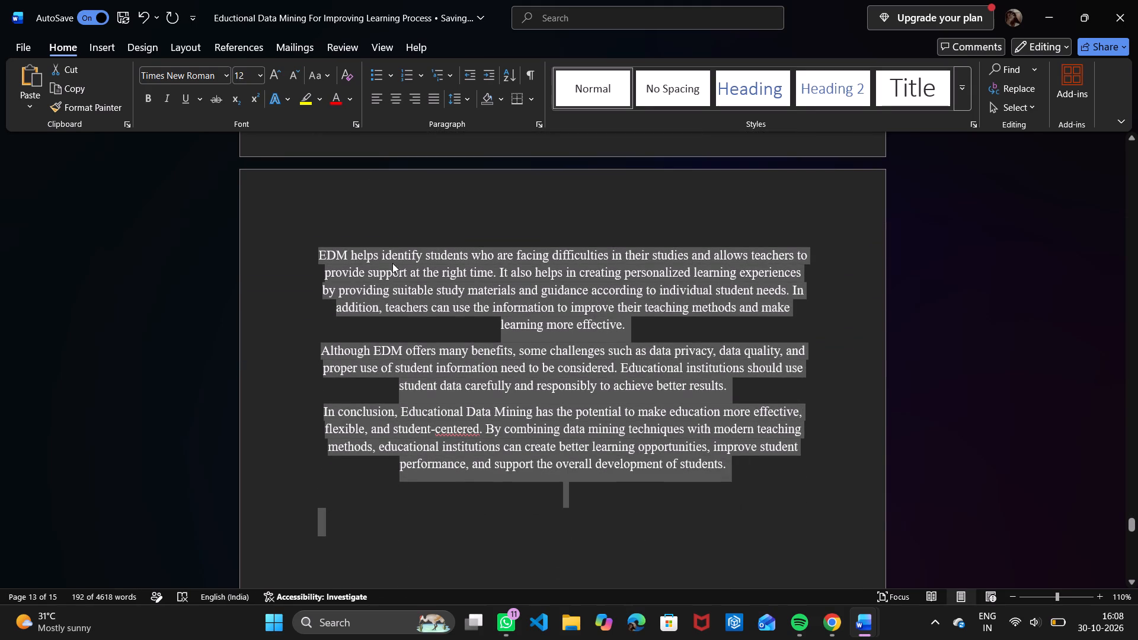
click(377, 103)
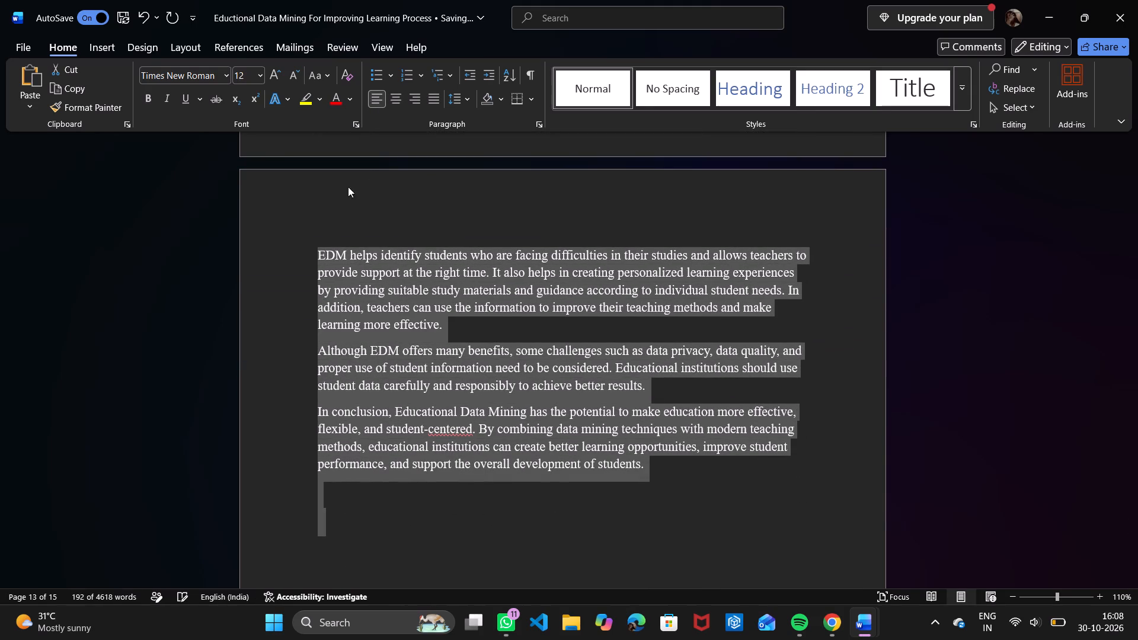
click(124, 418)
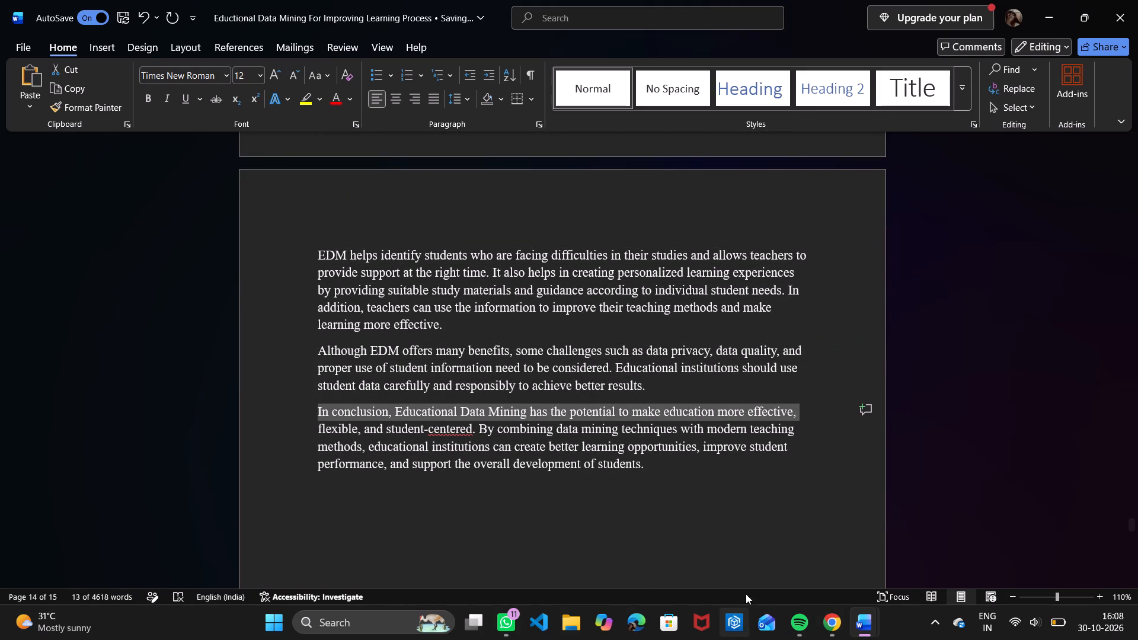
Centre the empty line below the last Conclusion paragraph, ready for another heading.
click(743, 515)
scroll(743, 515, up, 3)
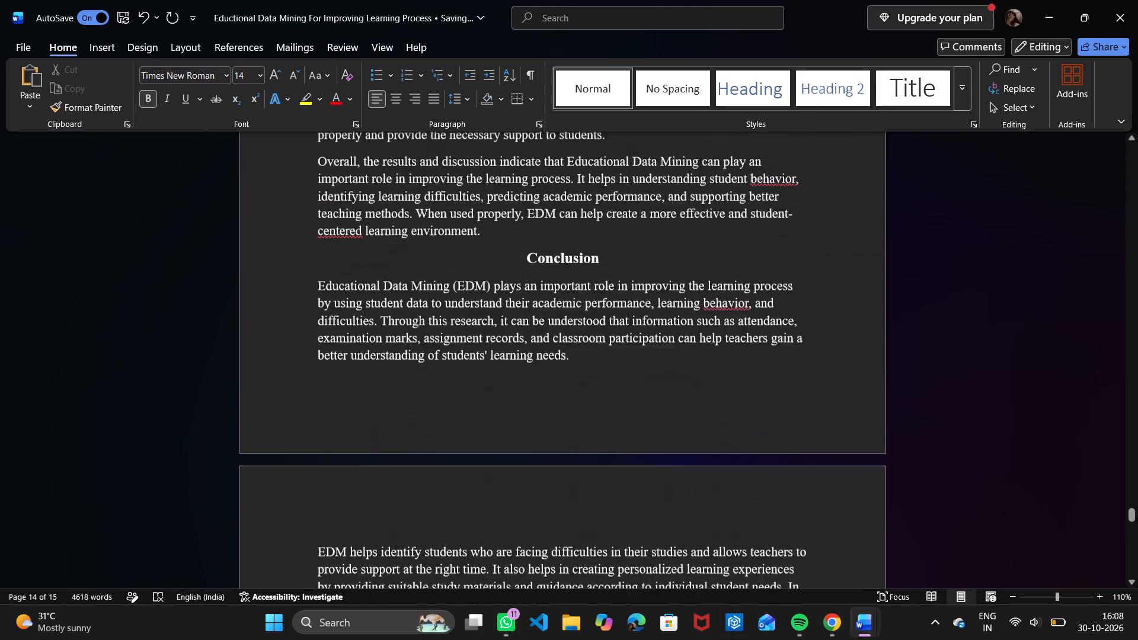
scroll(743, 515, down, 2)
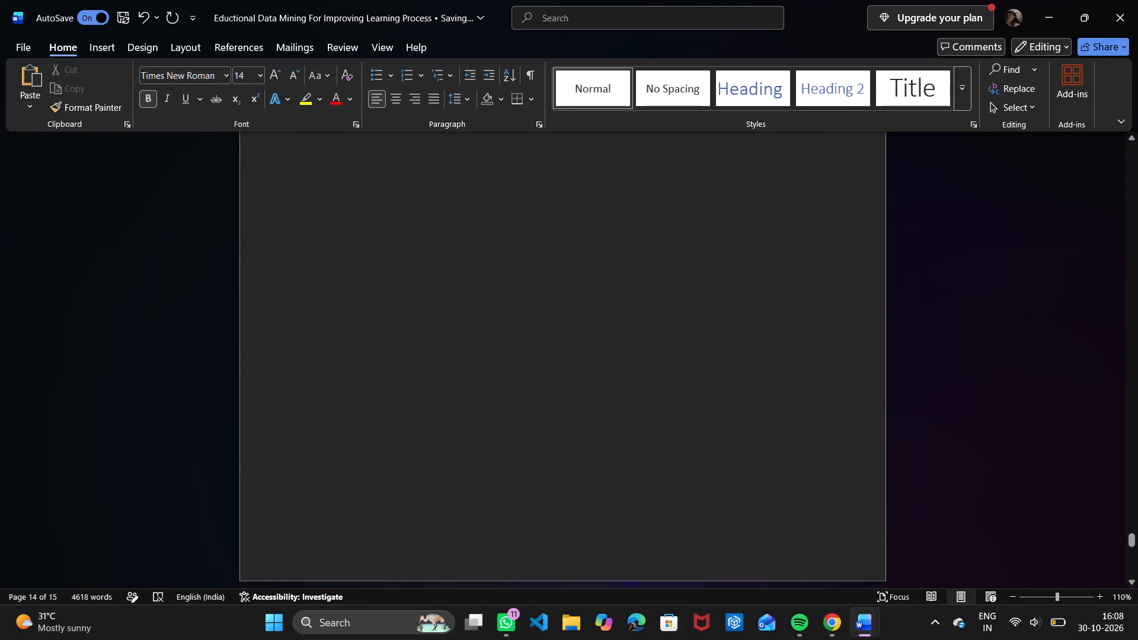
scroll(743, 515, up, 2)
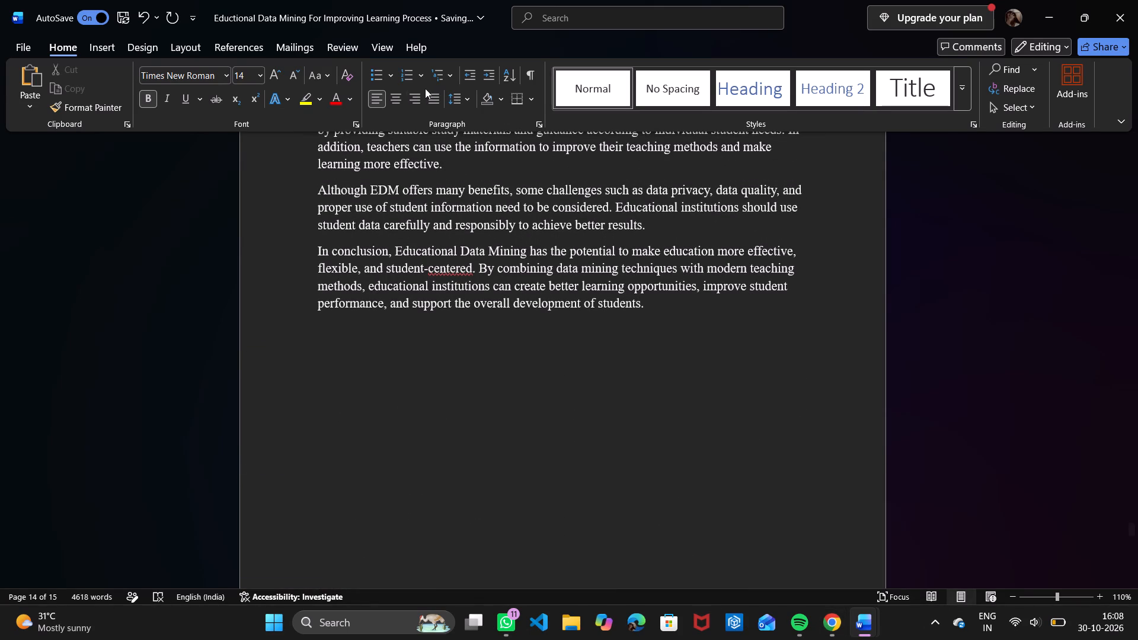
click(397, 97)
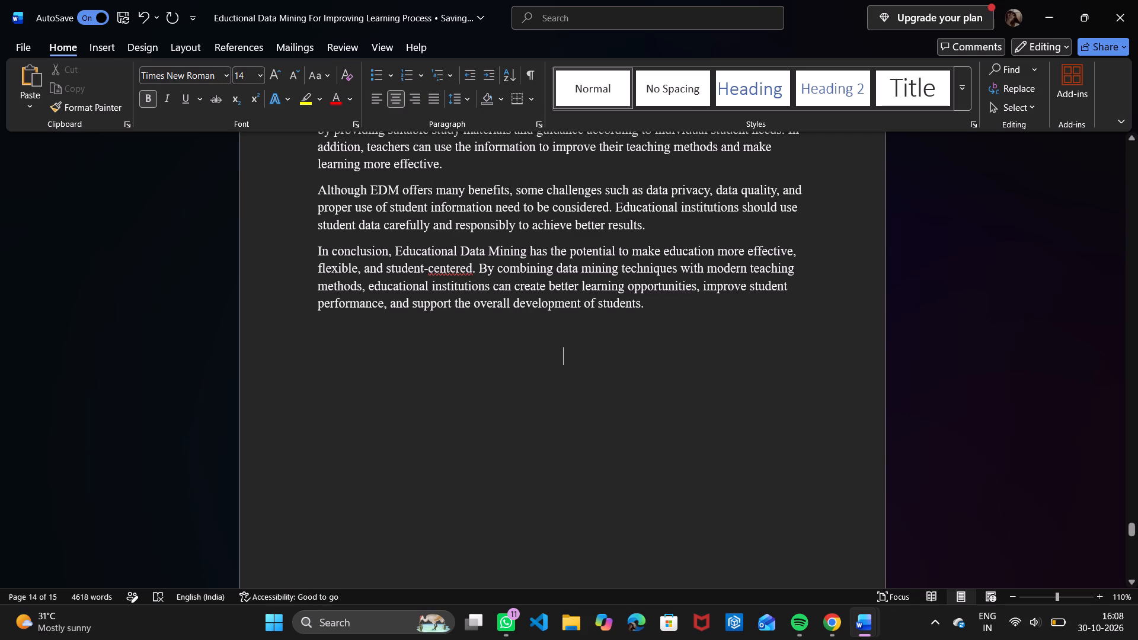
click(835, 621)
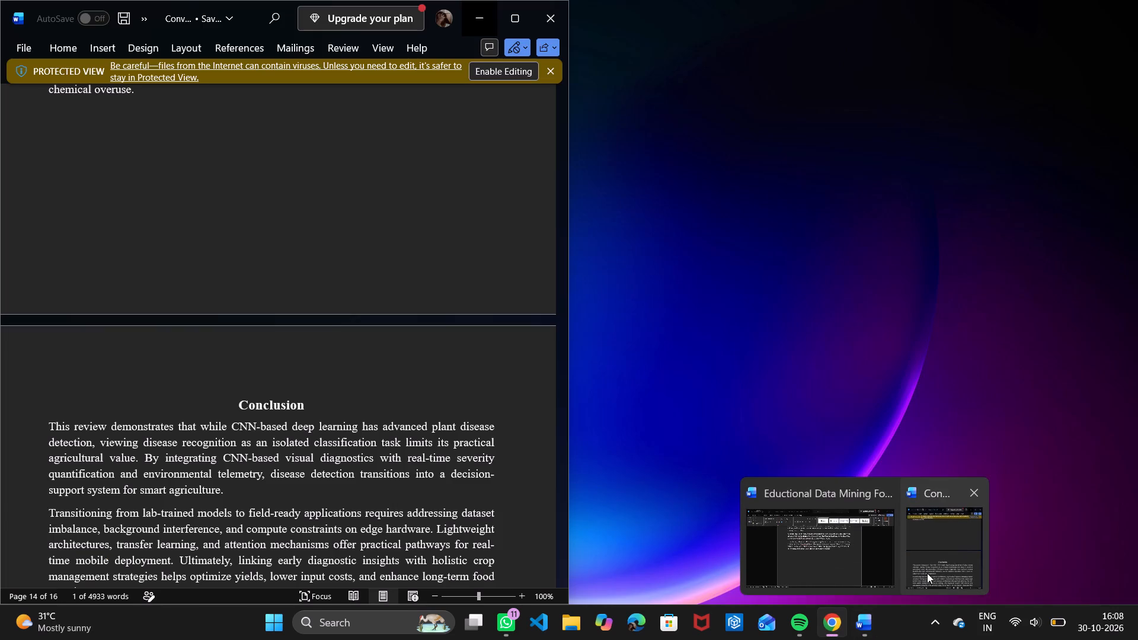
click(927, 573)
scroll(328, 417, down, 4)
scroll(328, 417, up, 1)
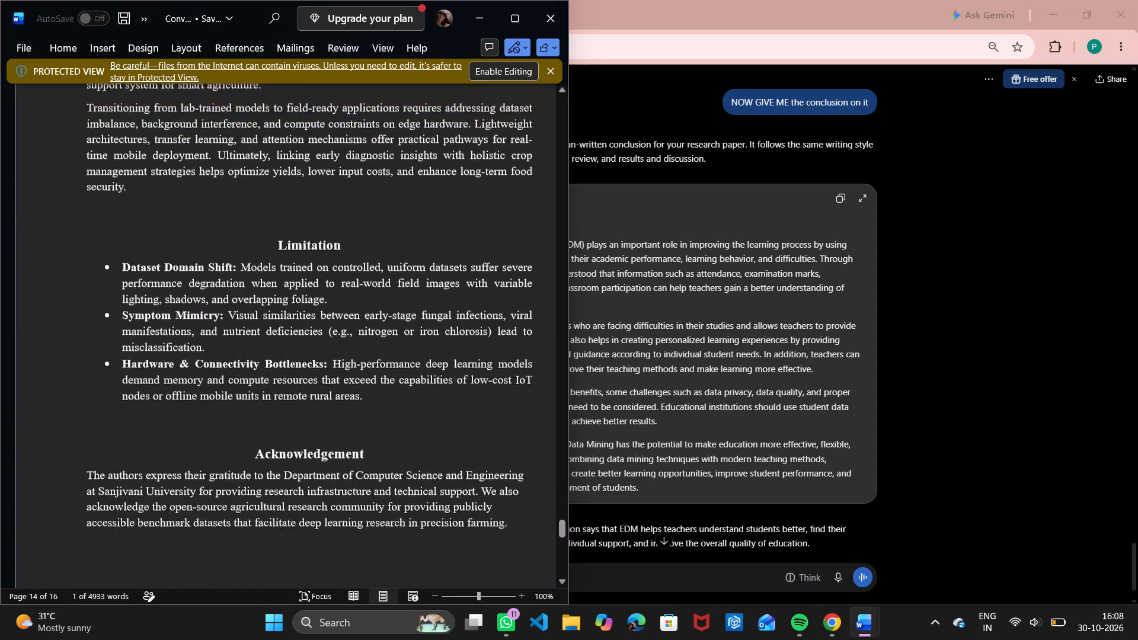
scroll(328, 417, up, 2)
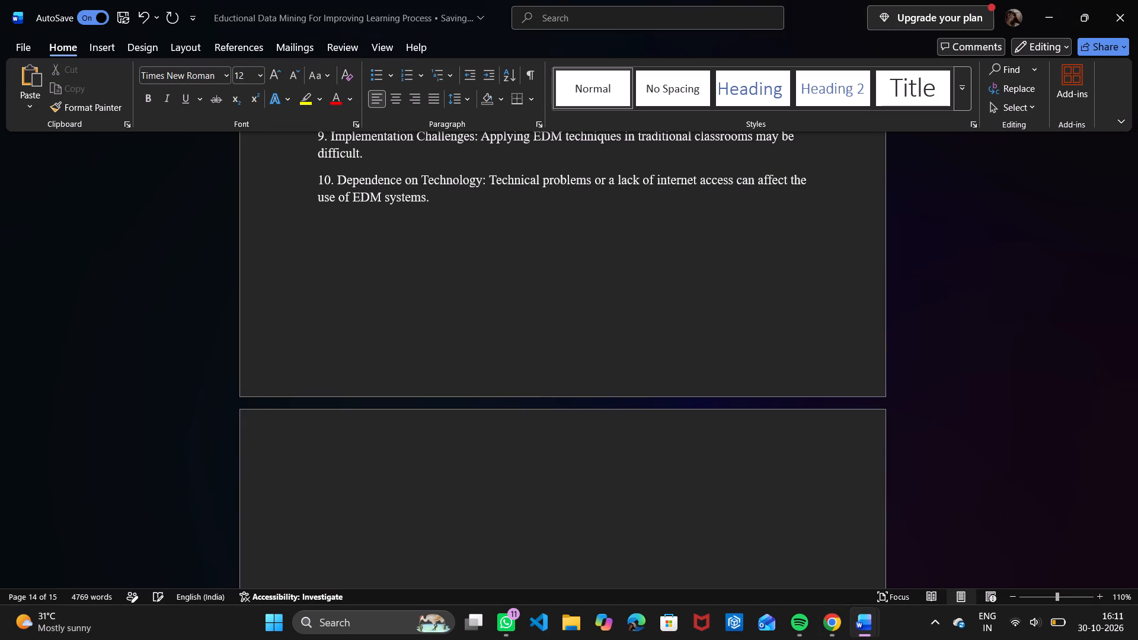
key(Return)
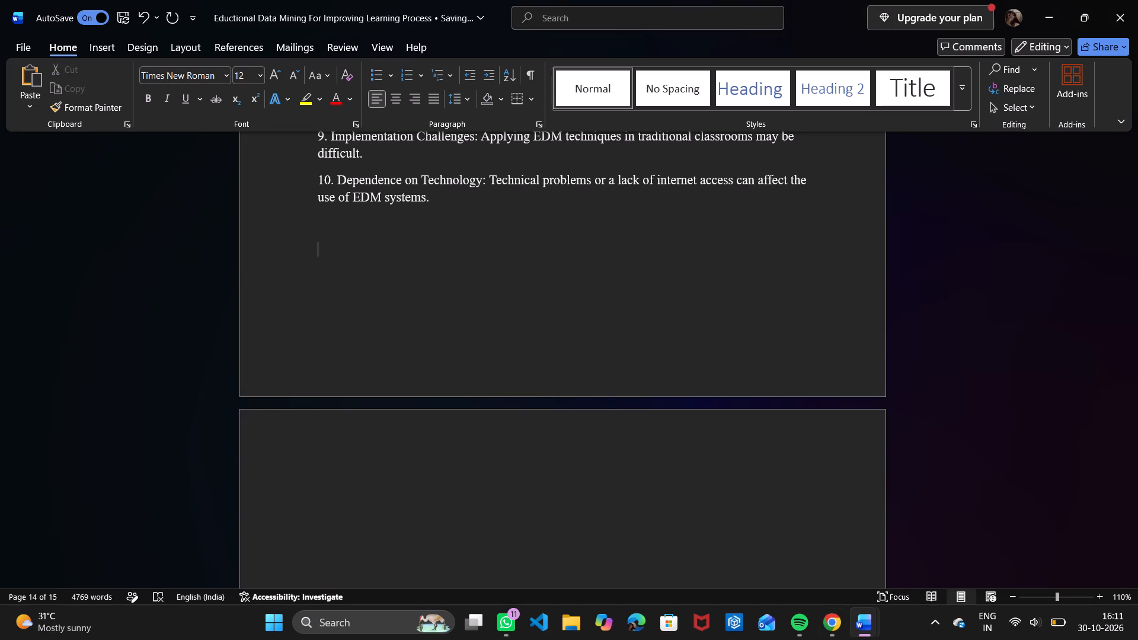
click(395, 97)
click(258, 69)
click(248, 182)
click(155, 104)
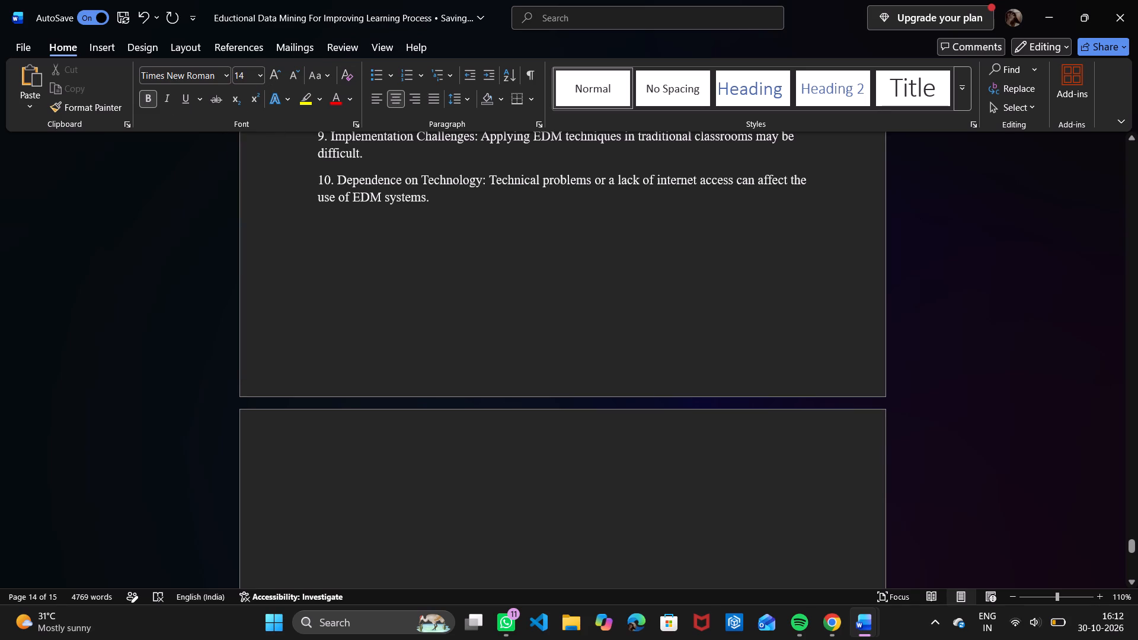
key(ctrl+v)
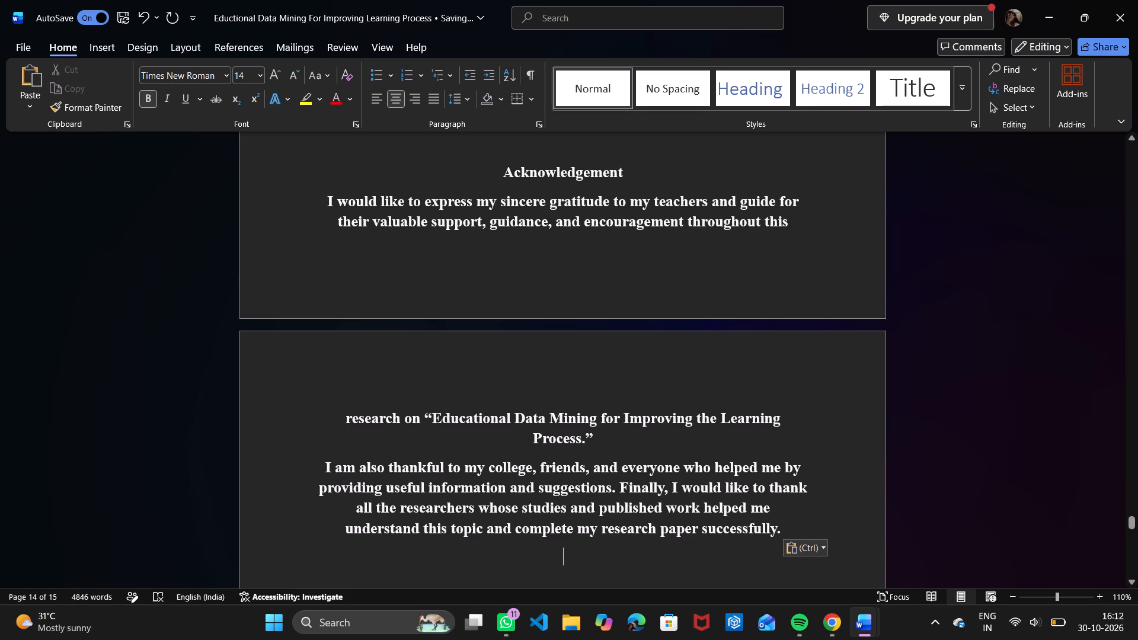
Format the two paragraphs under the Acknowledgement heading as 12 pt text without bold.
drag(322, 195, 443, 238)
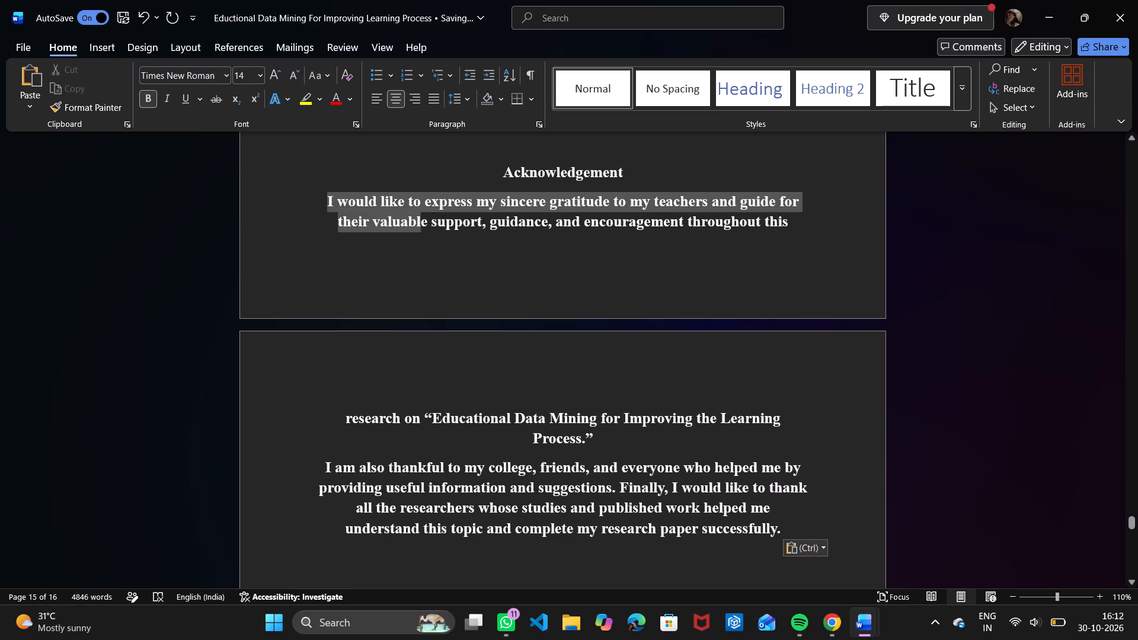
drag(443, 238, 570, 555)
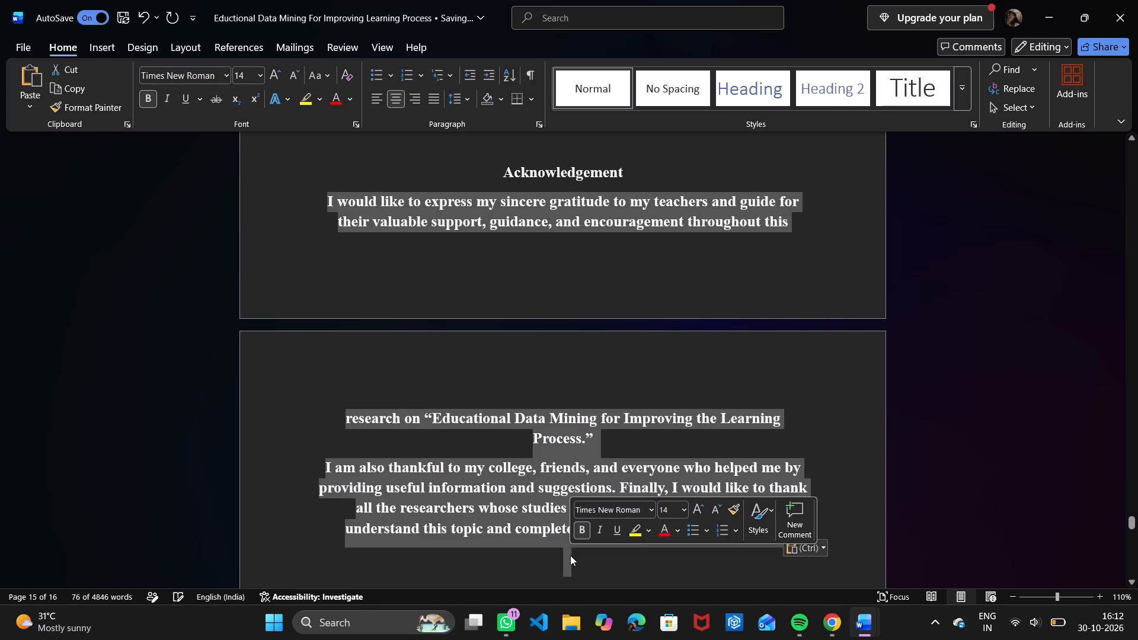
click(584, 531)
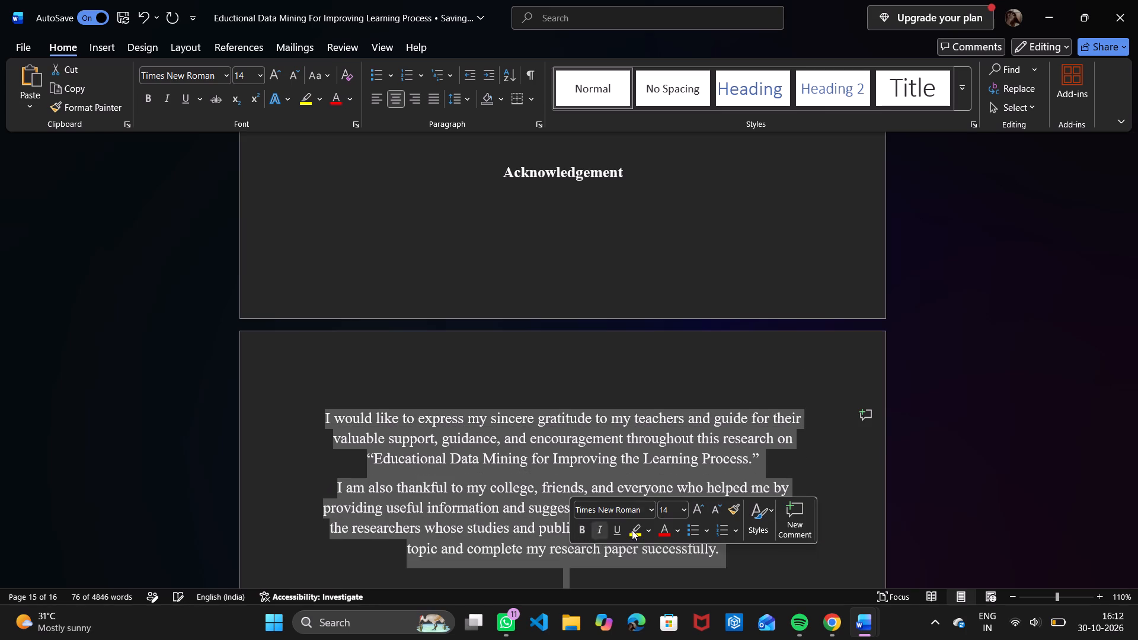
click(685, 509)
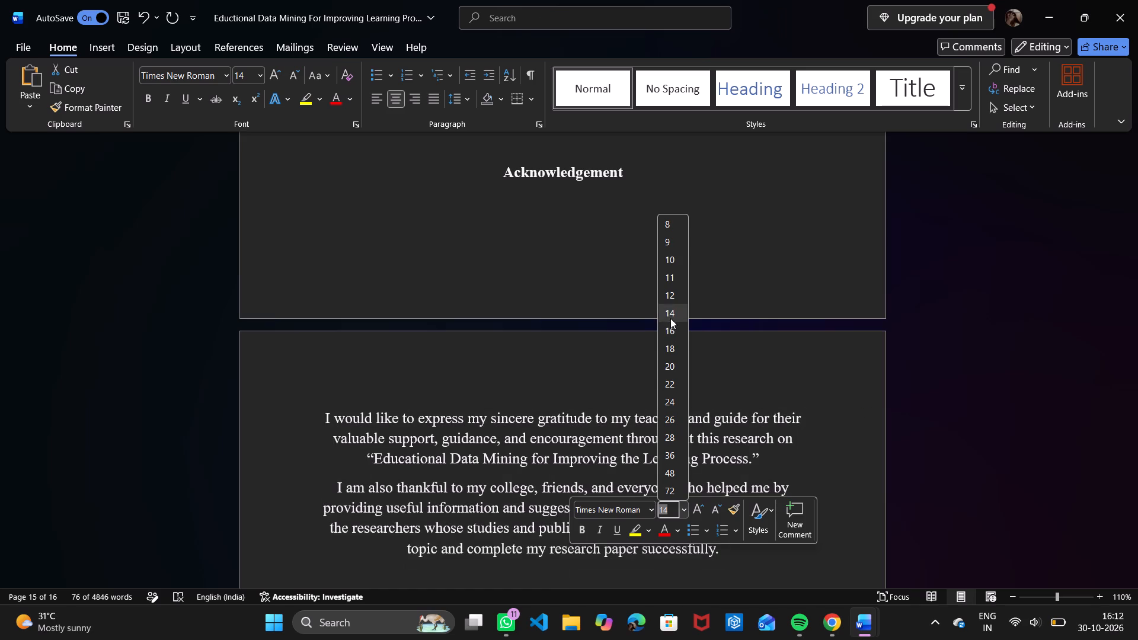
click(673, 296)
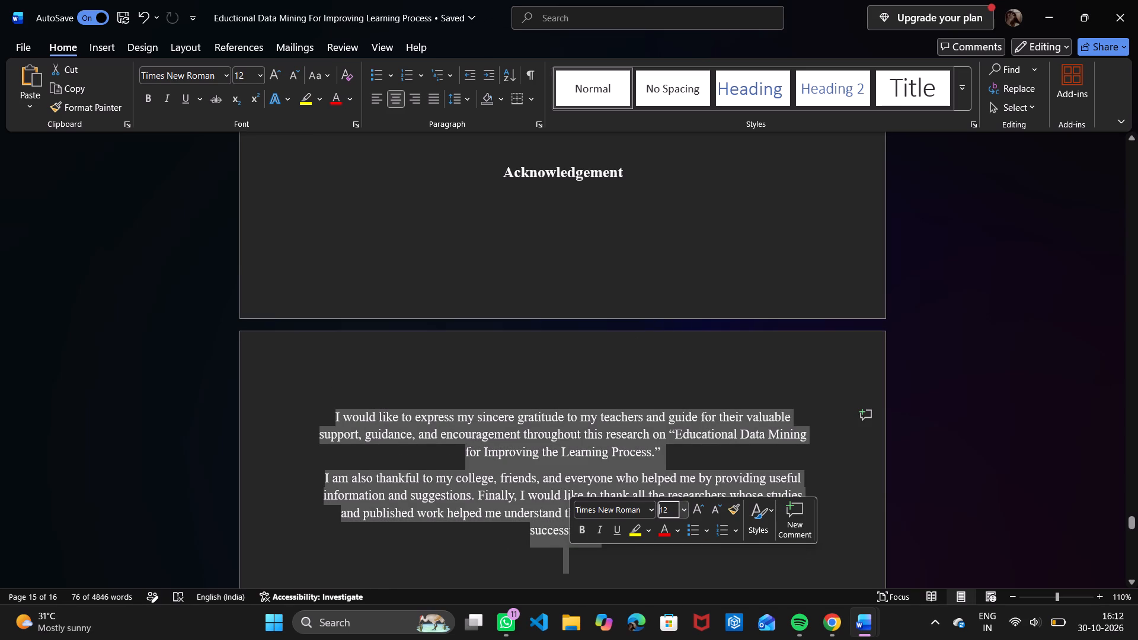
click(211, 362)
Remove the empty line between the tenth limitation and the Acknowledgement heading, keeping the heading centred.
scroll(947, 430, up, 1)
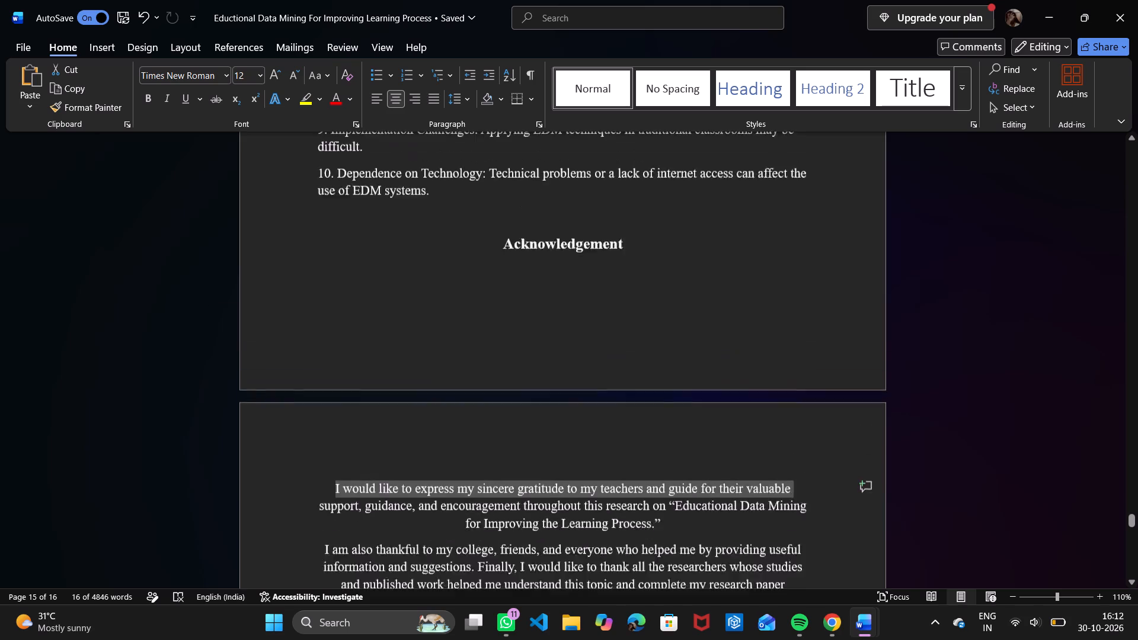
scroll(947, 430, up, 2)
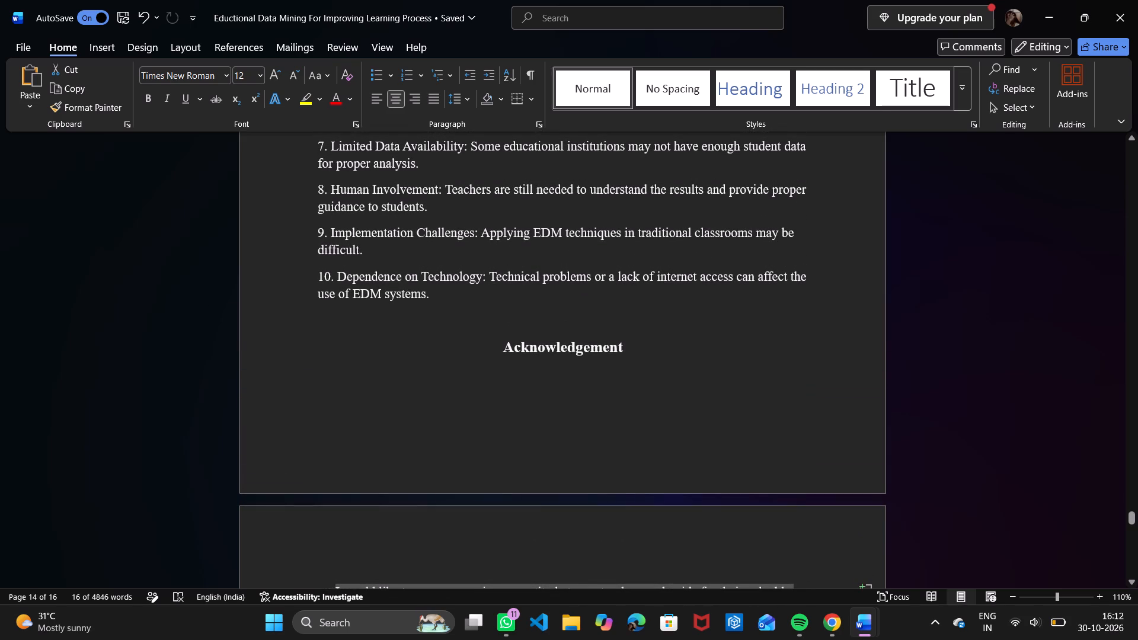
click(495, 342)
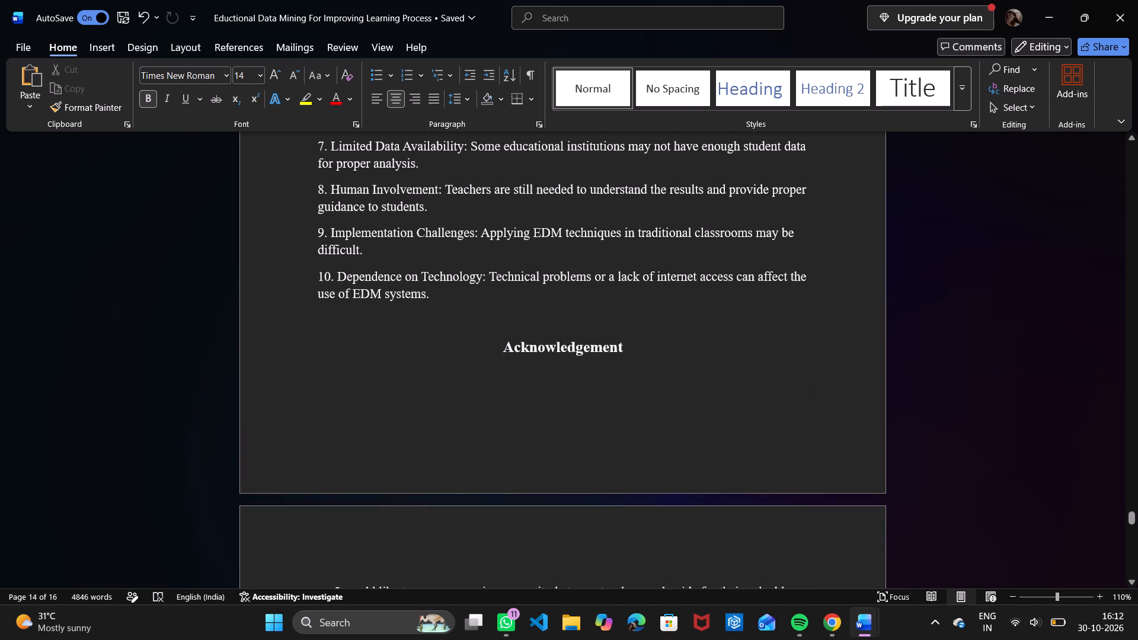
key(BackSpace)
key(BackSpace)
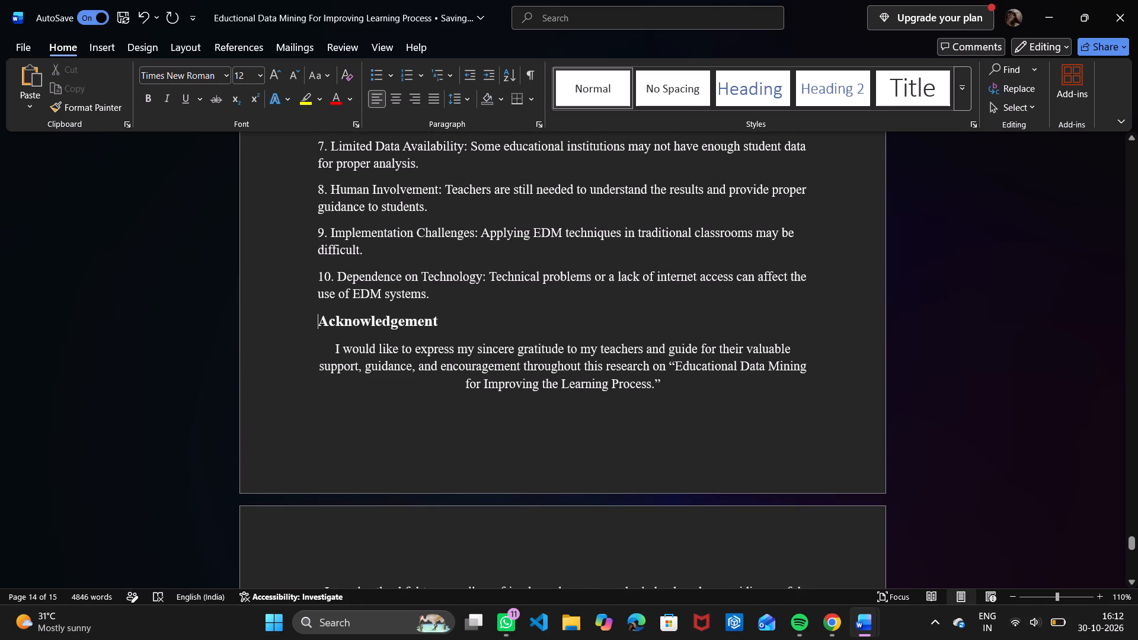
drag(311, 317, 416, 327)
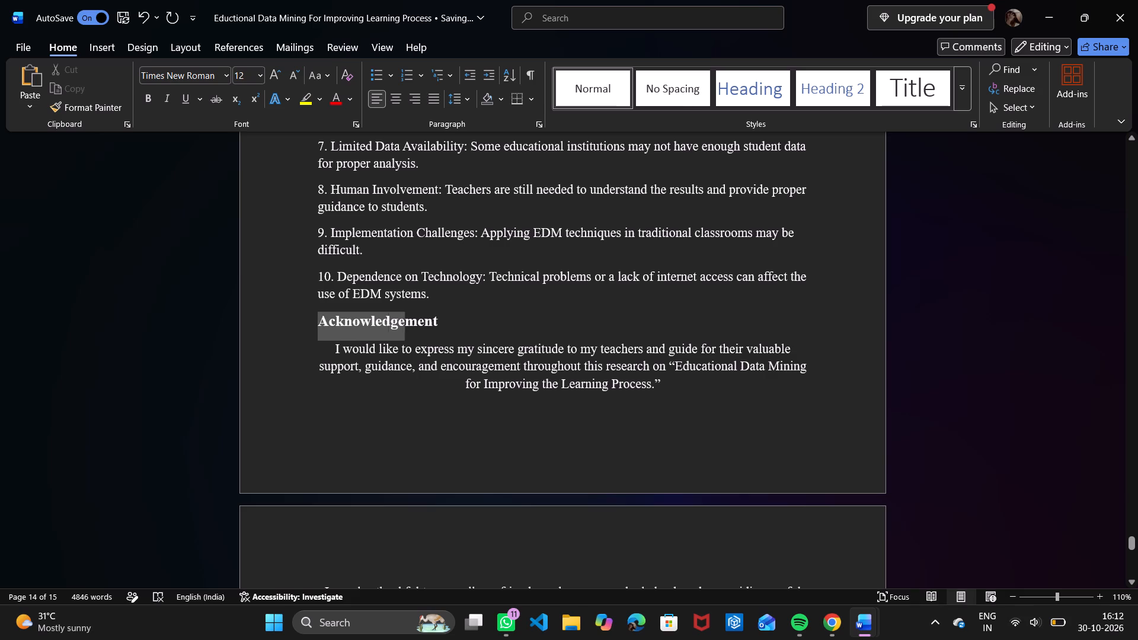
drag(416, 327, 443, 323)
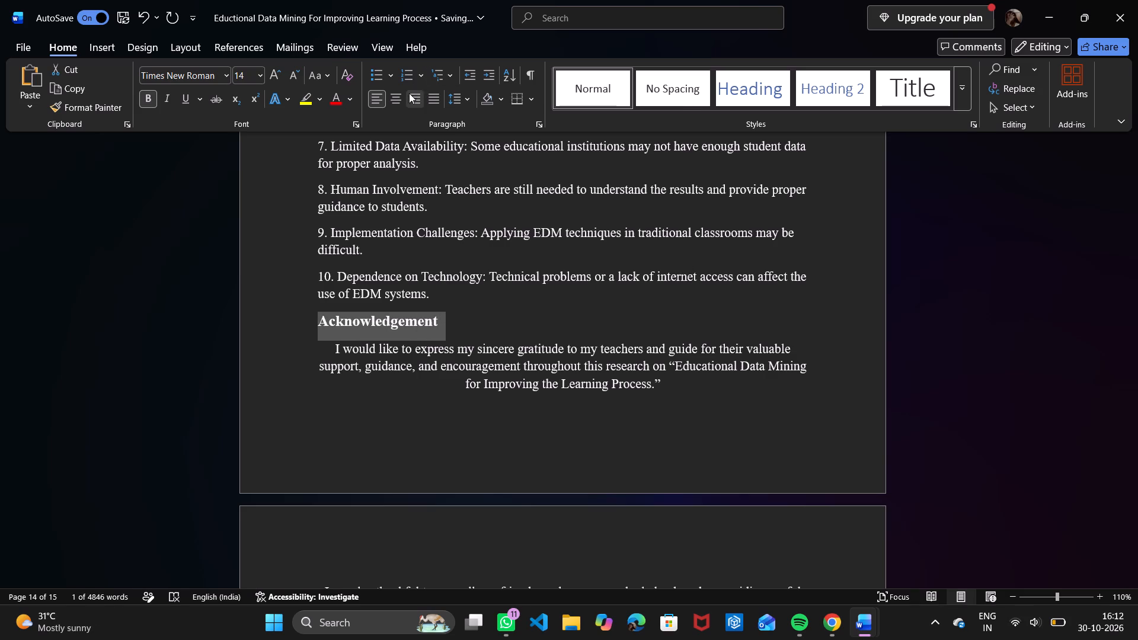
click(392, 101)
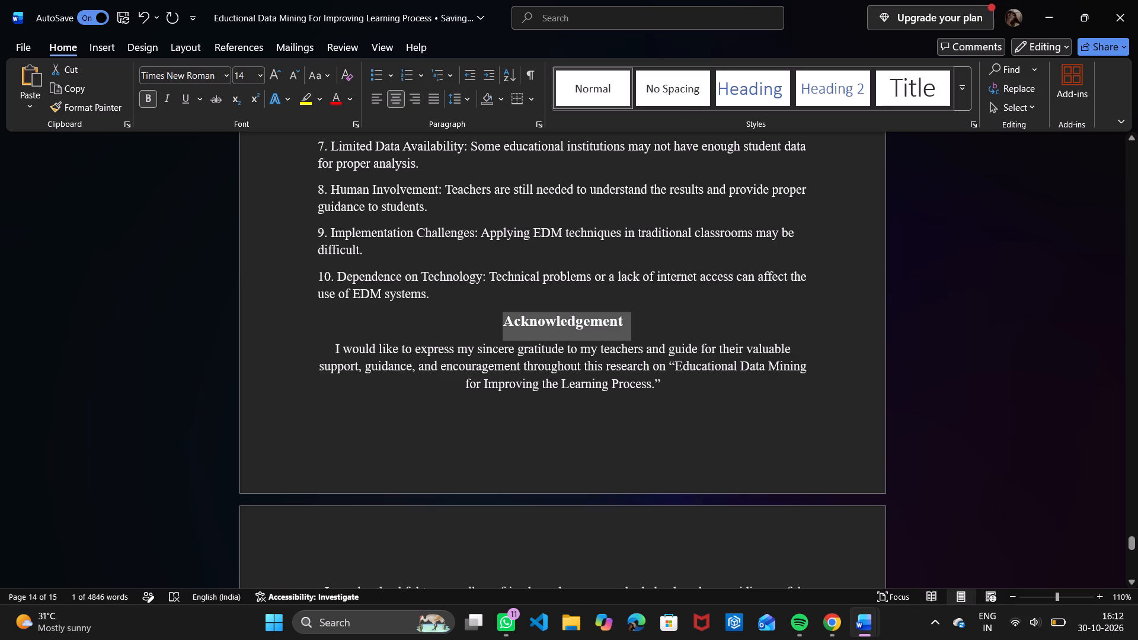
Add a new empty paragraph after the end of the Acknowledgement text.
scroll(590, 494, down, 2)
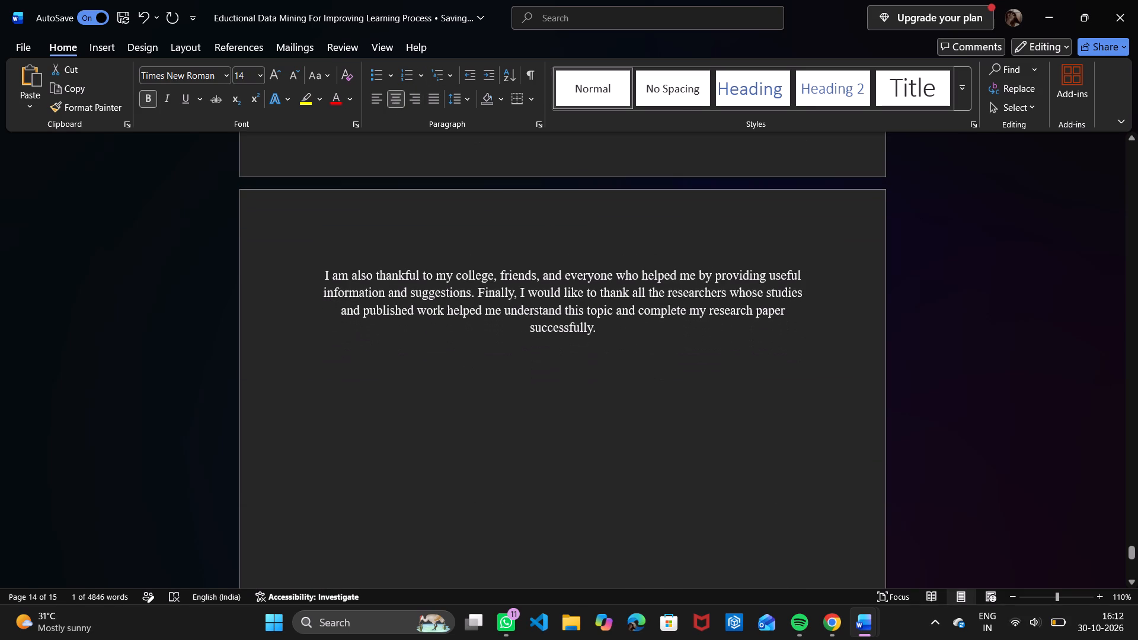
click(613, 329)
key(Return)
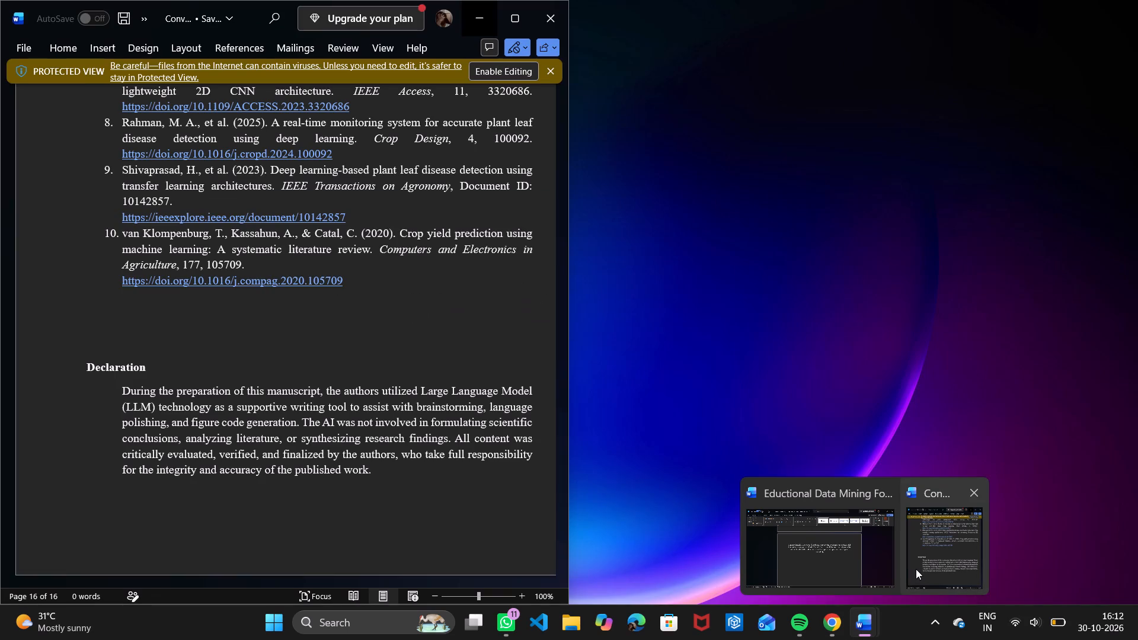
click(916, 569)
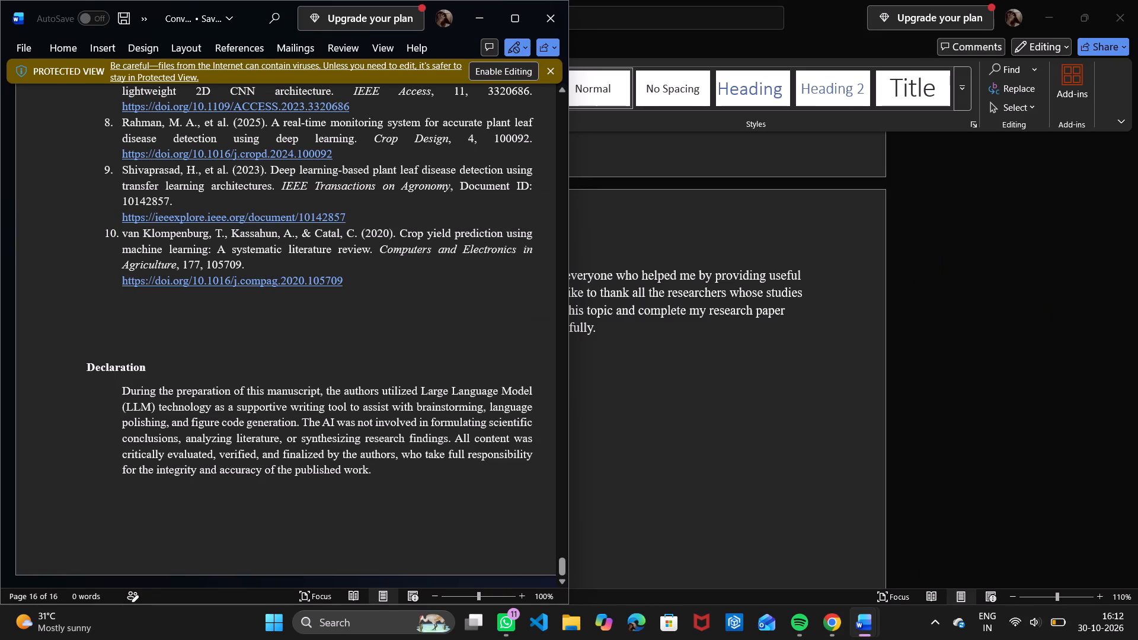
scroll(263, 179, up, 5)
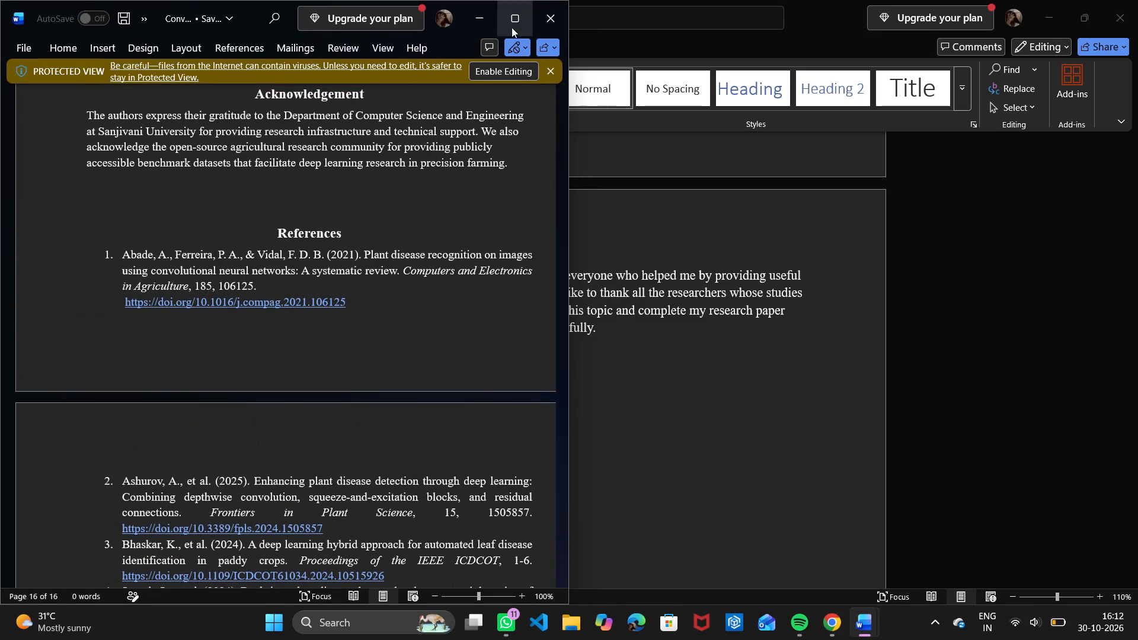
click(481, 27)
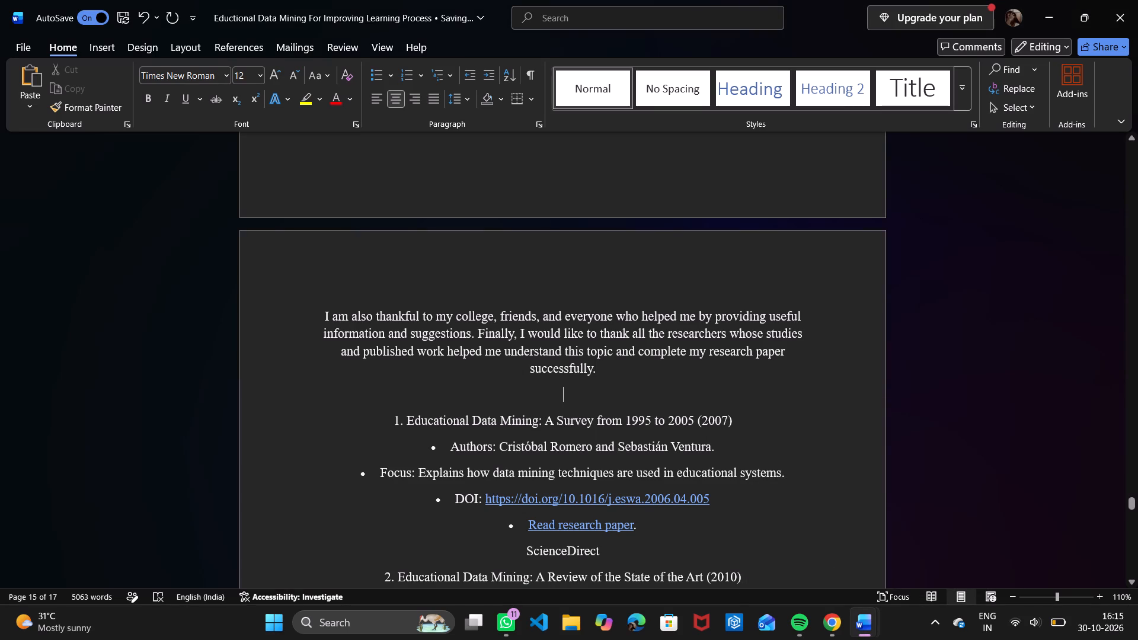
key(ctrl+v)
Format the "Reference" heading as bold at font size 14.
drag(539, 394, 592, 395)
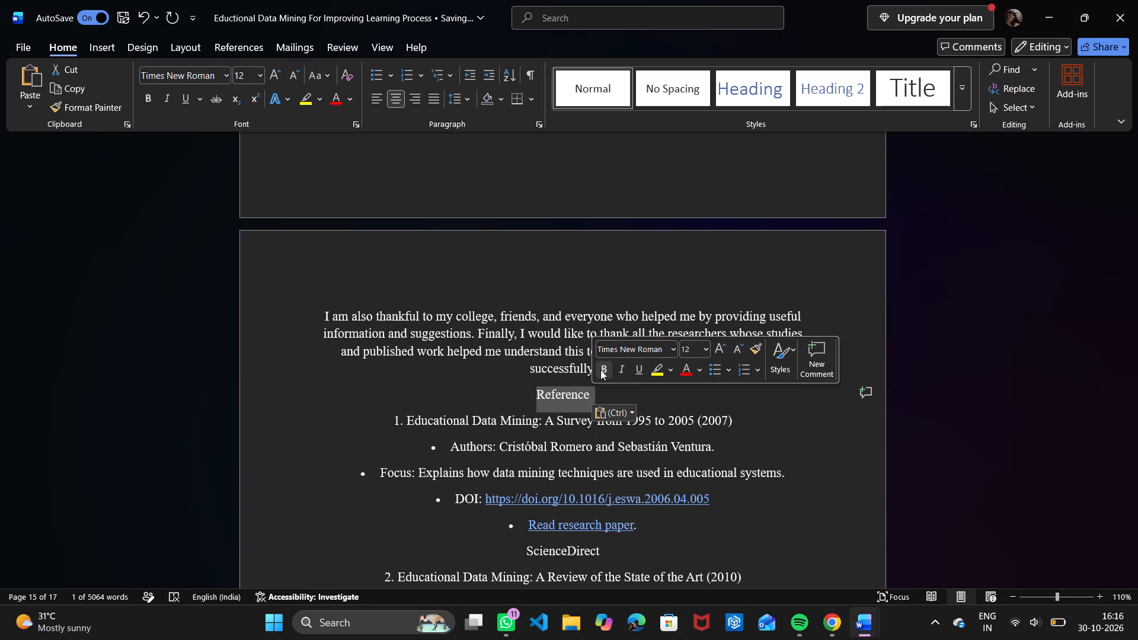
click(600, 370)
click(708, 349)
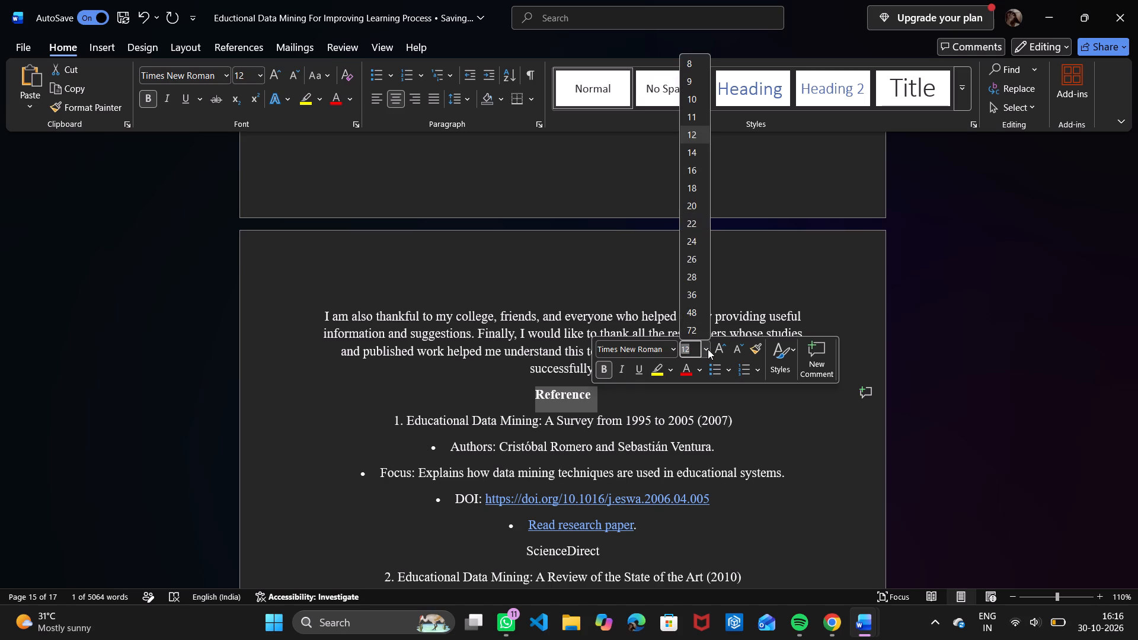
click(693, 154)
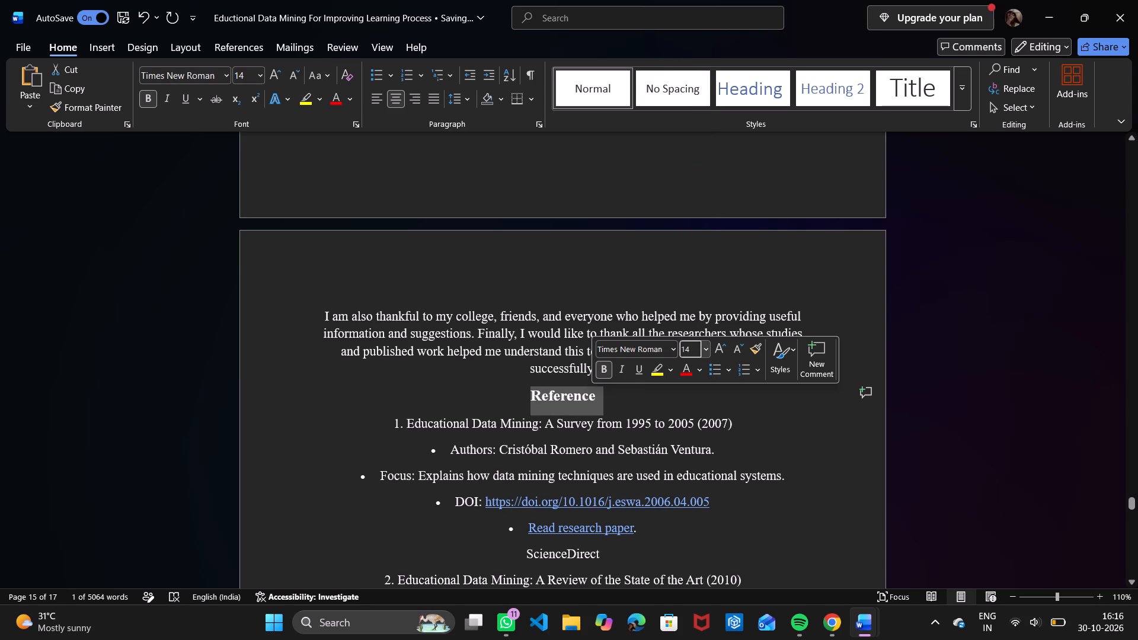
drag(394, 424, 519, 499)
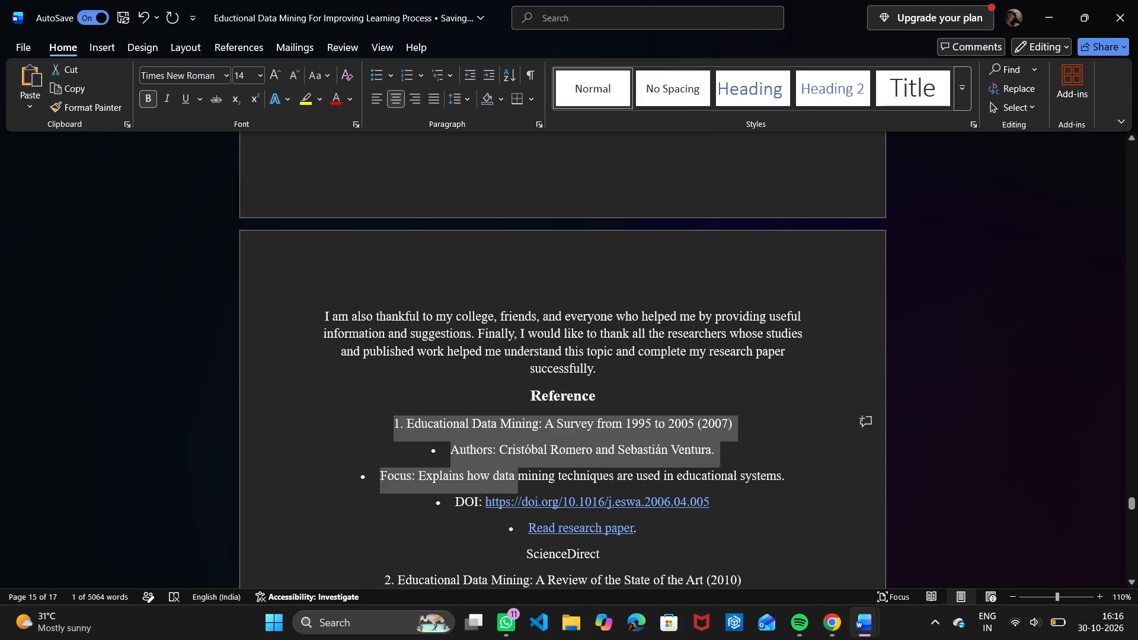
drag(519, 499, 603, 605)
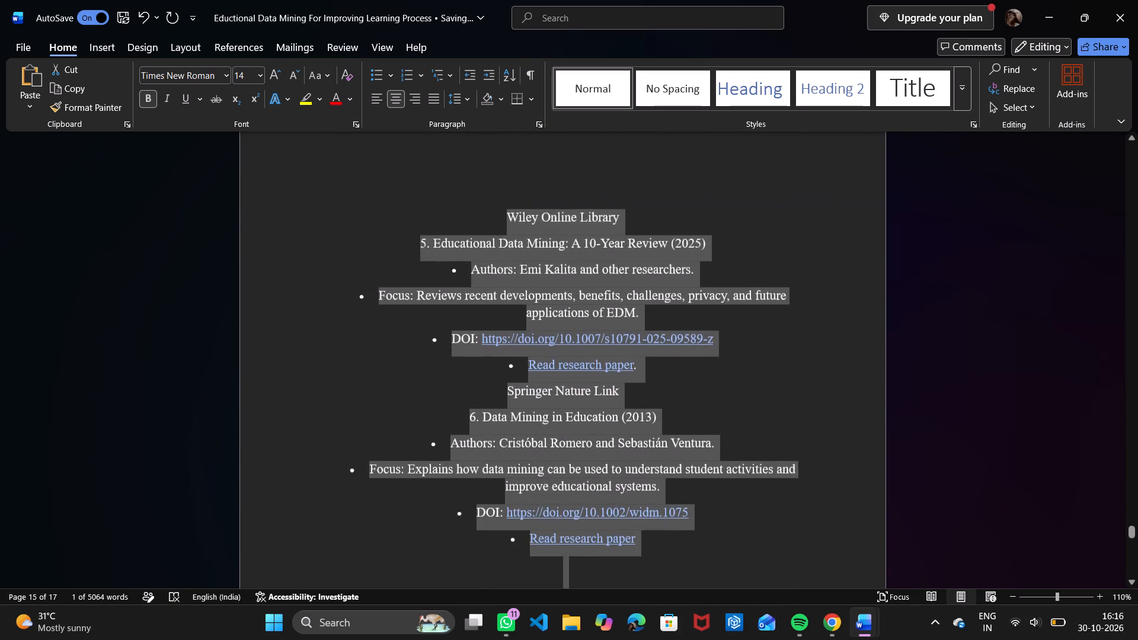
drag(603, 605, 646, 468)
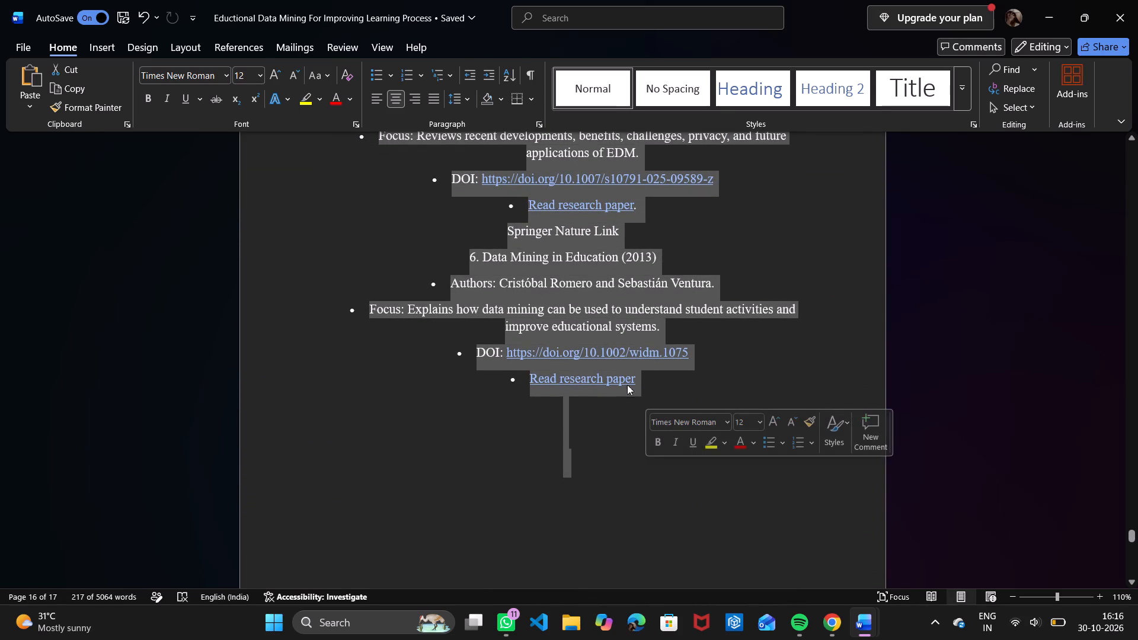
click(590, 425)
Remove the "Read research paper" bullets from reference entries 6, Data Mining in Education, and 5, A 10-Year Review.
click(652, 376)
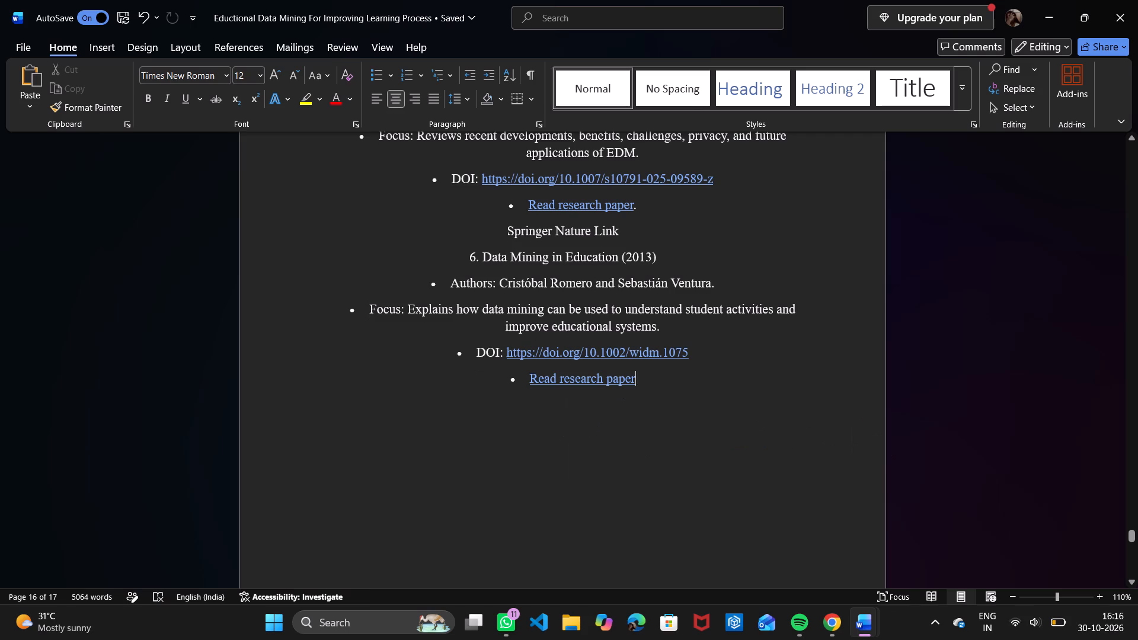
key(BackSpace)
key(BackSpace)
key(BackSpace)
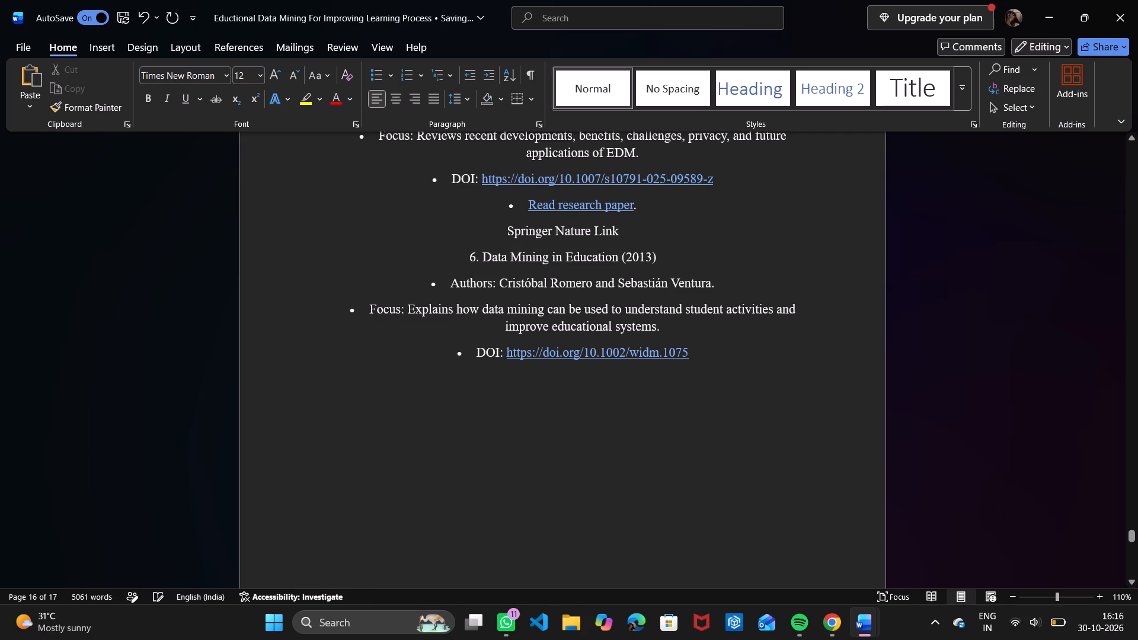
click(653, 207)
key(BackSpace)
key(BackSpace)
key(BackSpace)
key(BackSpace)
key(BackSpace)
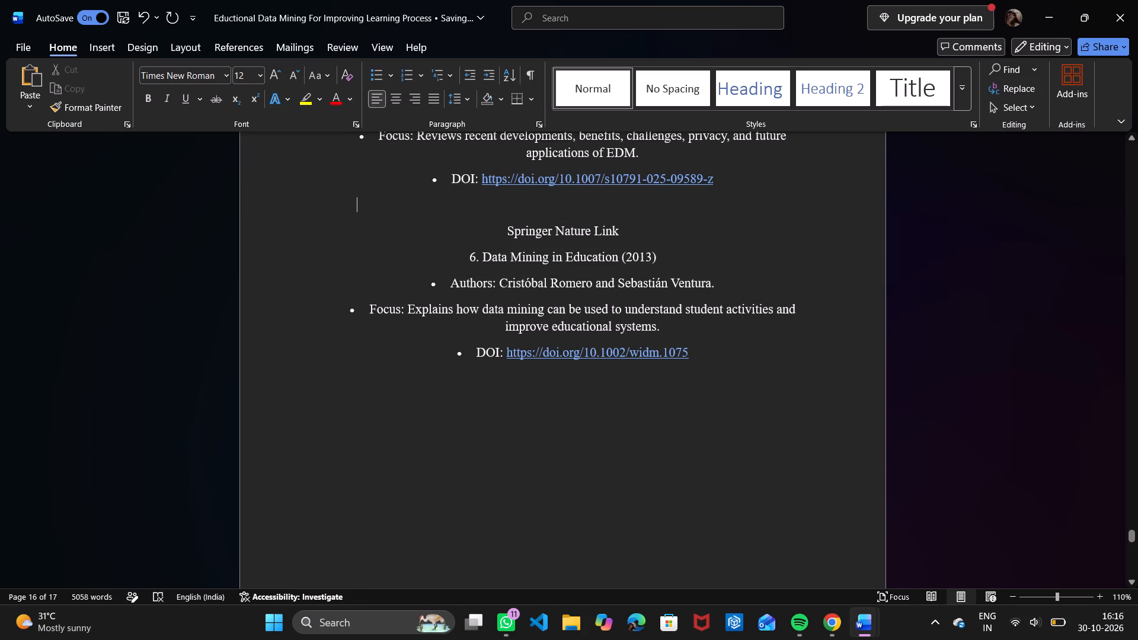
Remove the "Read research paper" bullet from reference entry 4, An Updated Survey (2020).
scroll(731, 265, up, 1)
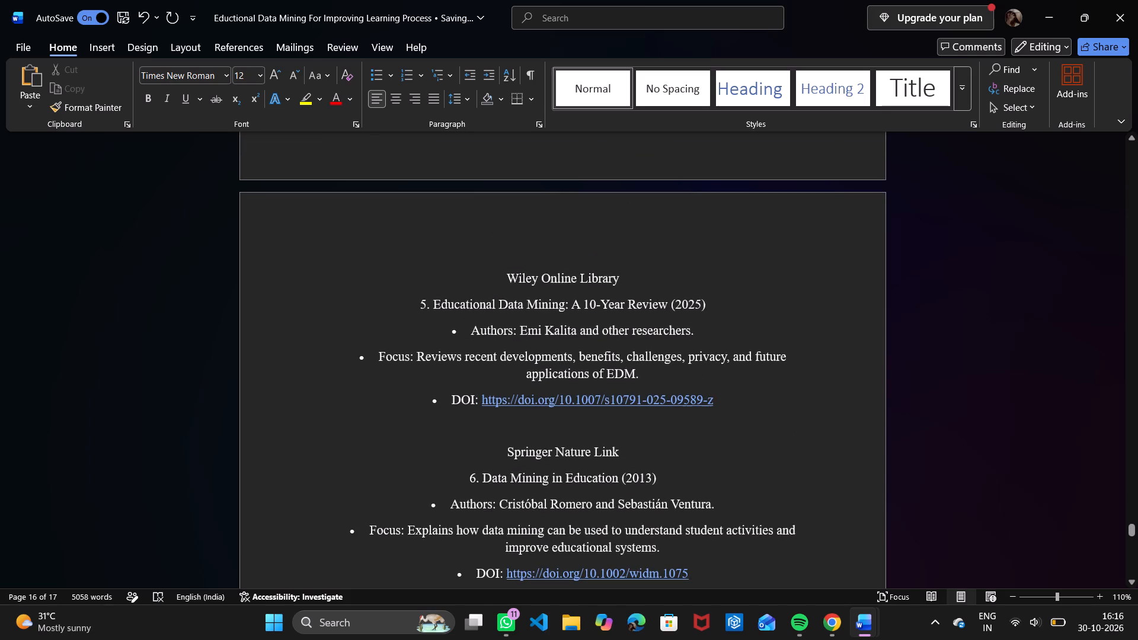
scroll(731, 265, up, 3)
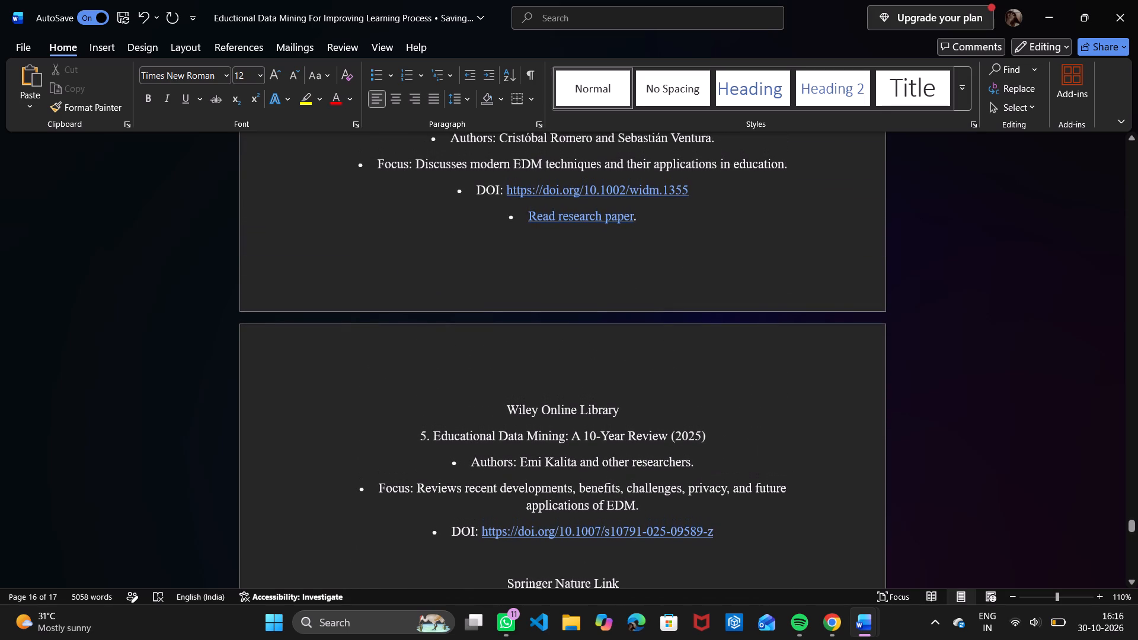
click(648, 228)
key(BackSpace)
key(BackSpace)
key(BackSpace)
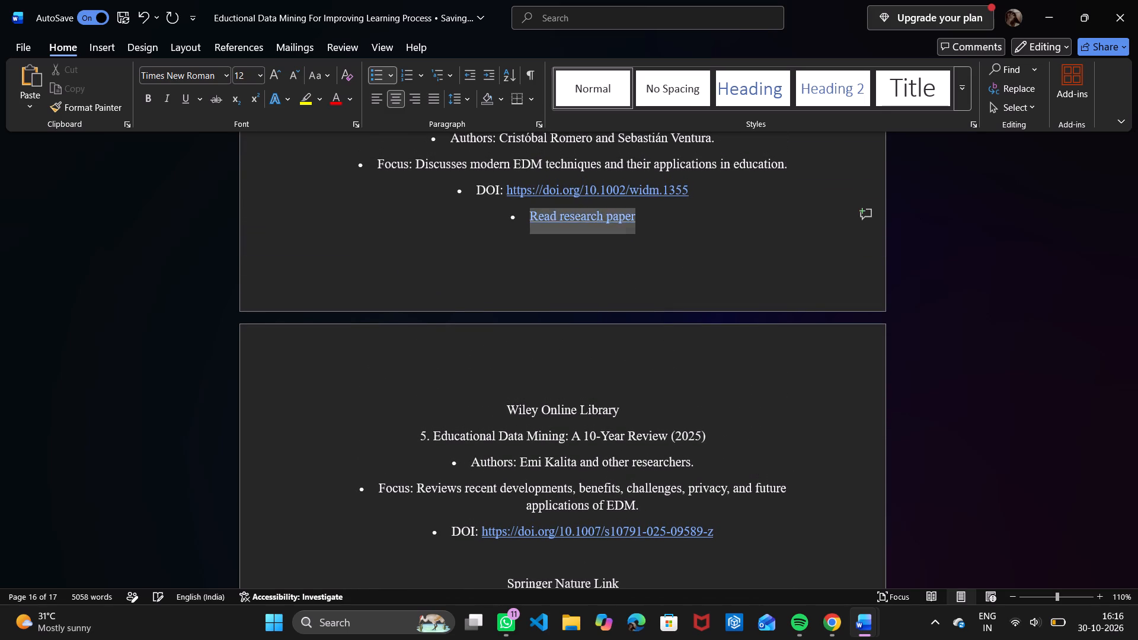
key(BackSpace)
key(BackSpace)
Remove the "Read research paper" bullet from reference entry 3, the 21st Century Higher Education paper (2019).
scroll(648, 228, up, 2)
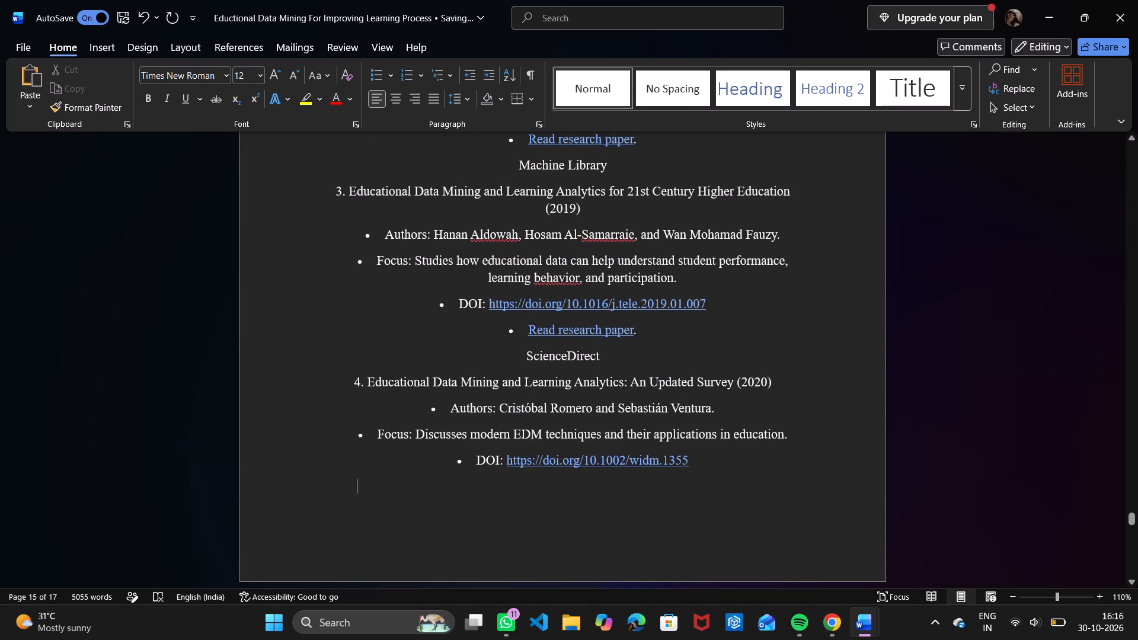
click(661, 332)
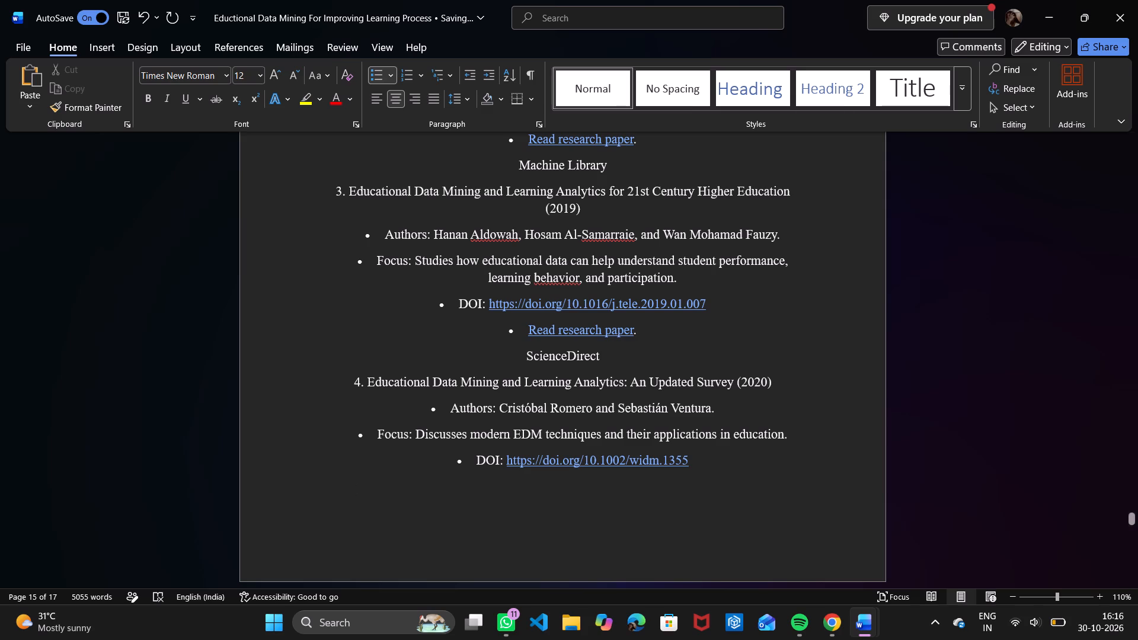
key(BackSpace)
key(BackSpace)
key(BackSpace)
key(BackSpace)
key(BackSpace)
Remove the "Read research paper" bullet from reference entry 2, A Review of the State of the Art (2010).
scroll(661, 332, up, 1)
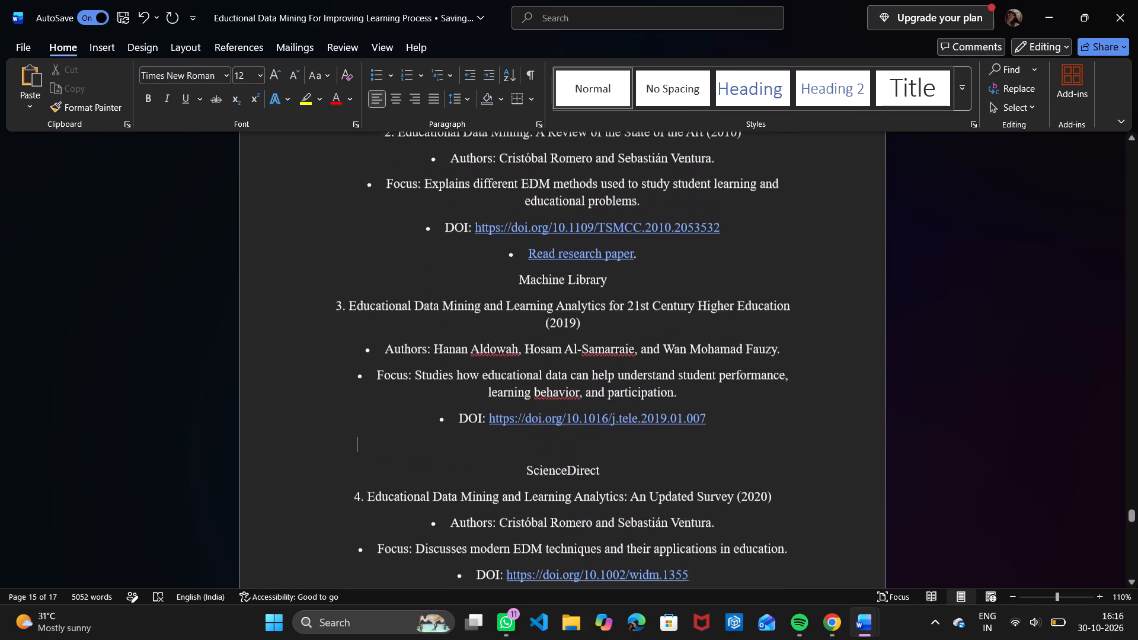
scroll(661, 332, up, 2)
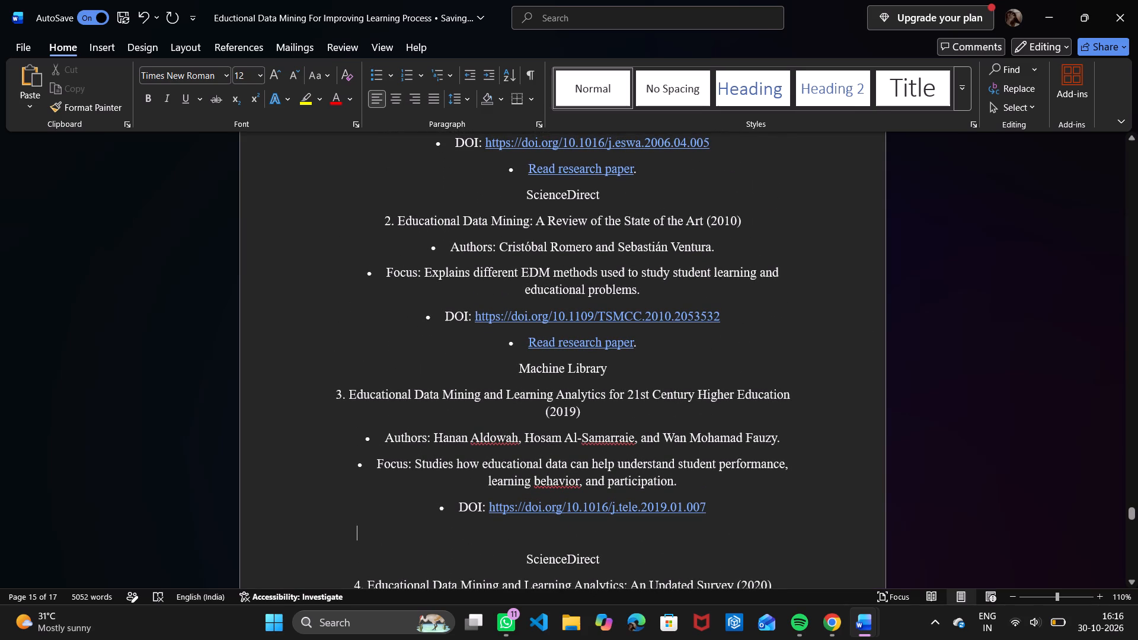
click(658, 341)
key(BackSpace)
key(BackSpace)
key(BackSpace)
key(BackSpace)
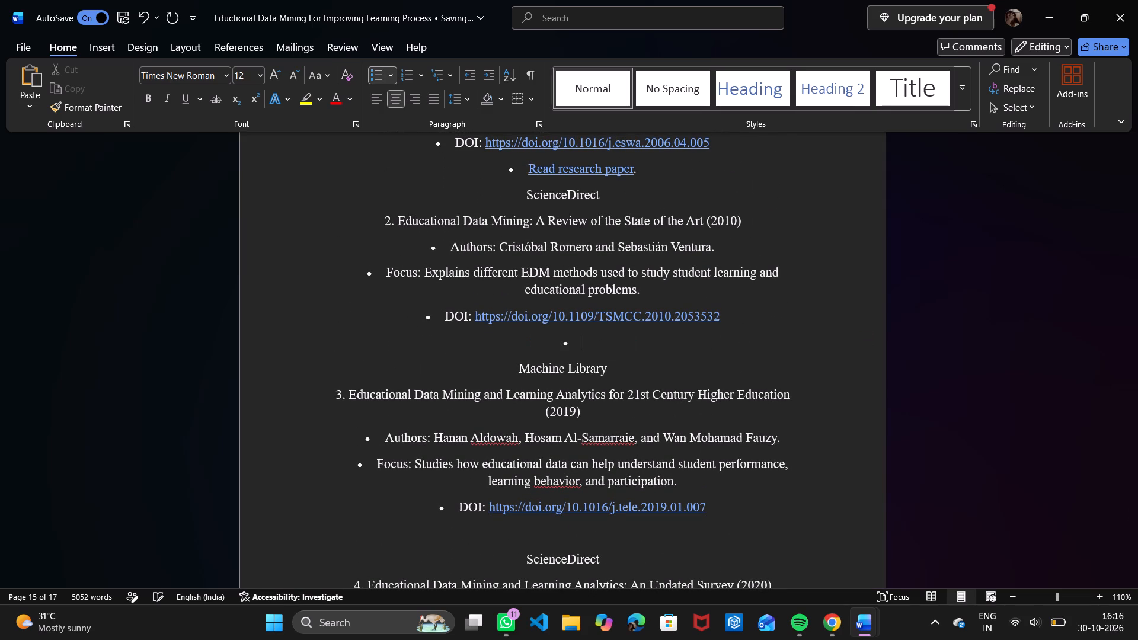
key(BackSpace)
Remove the "Read research paper" bullet from reference entry 1, A Survey from 1995 to 2005 (2007).
scroll(658, 341, up, 1)
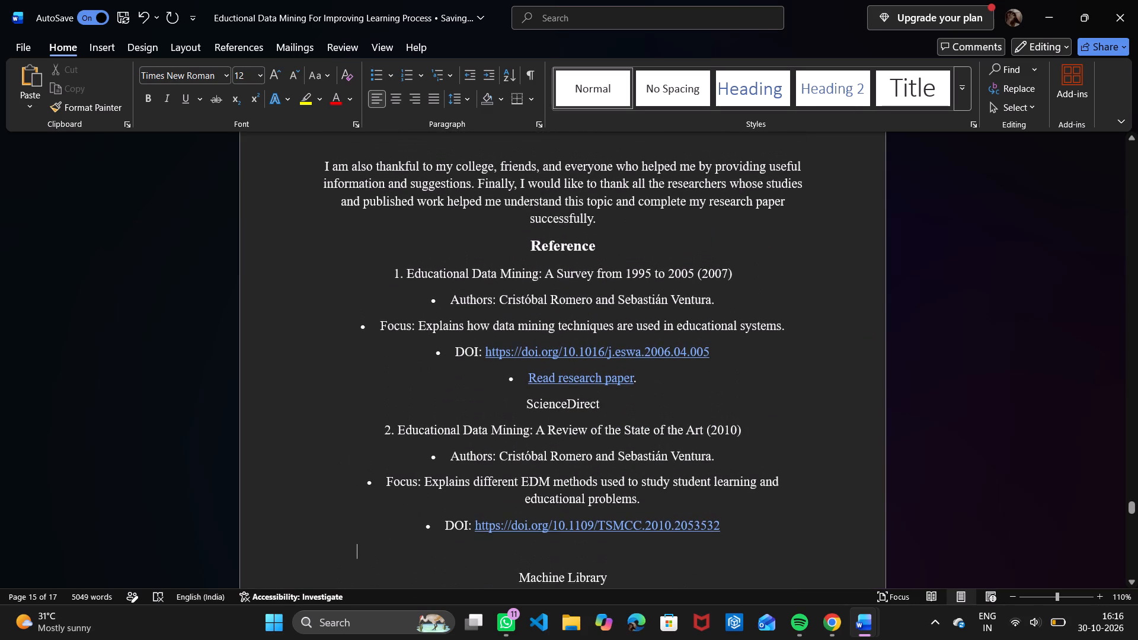
click(644, 382)
key(BackSpace)
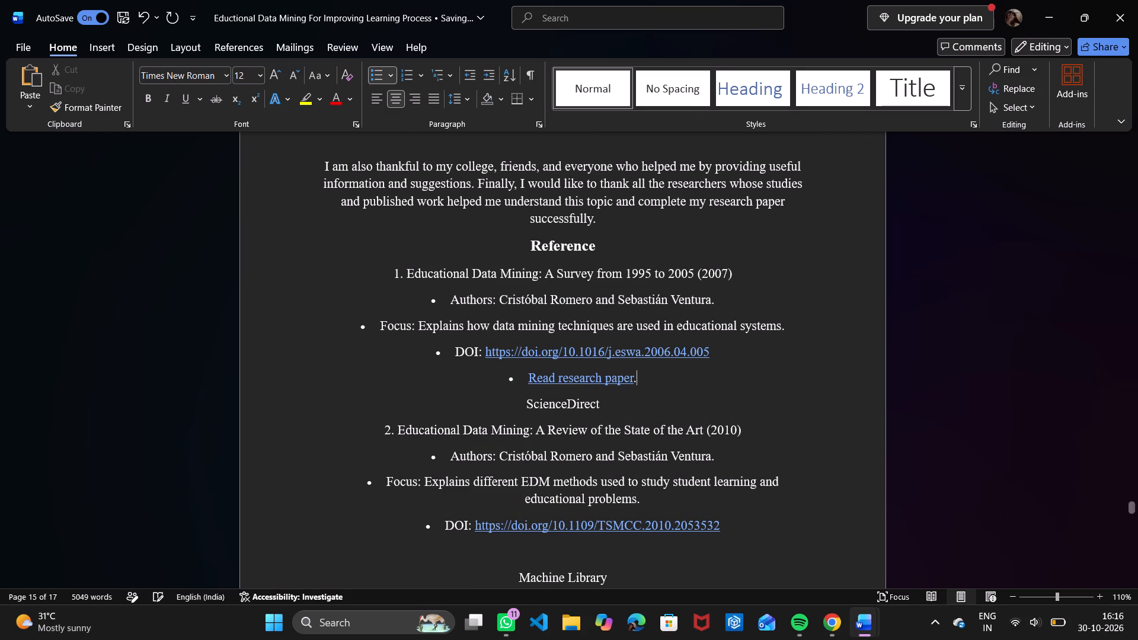
key(BackSpace)
key(BackSpace)
key(BackSpace)
key(BackSpace)
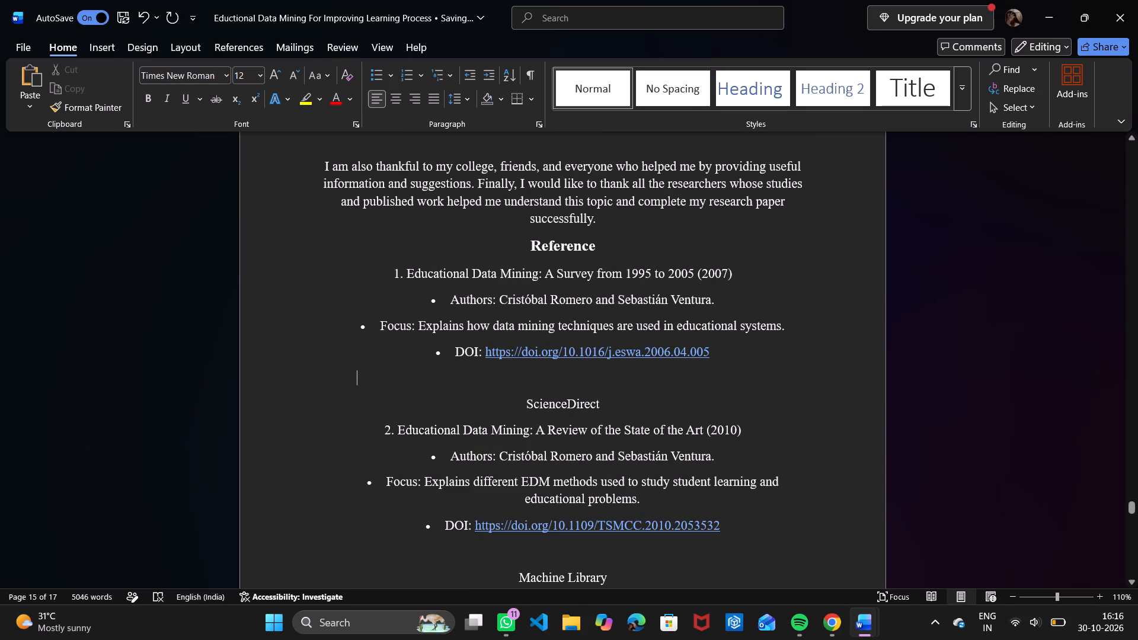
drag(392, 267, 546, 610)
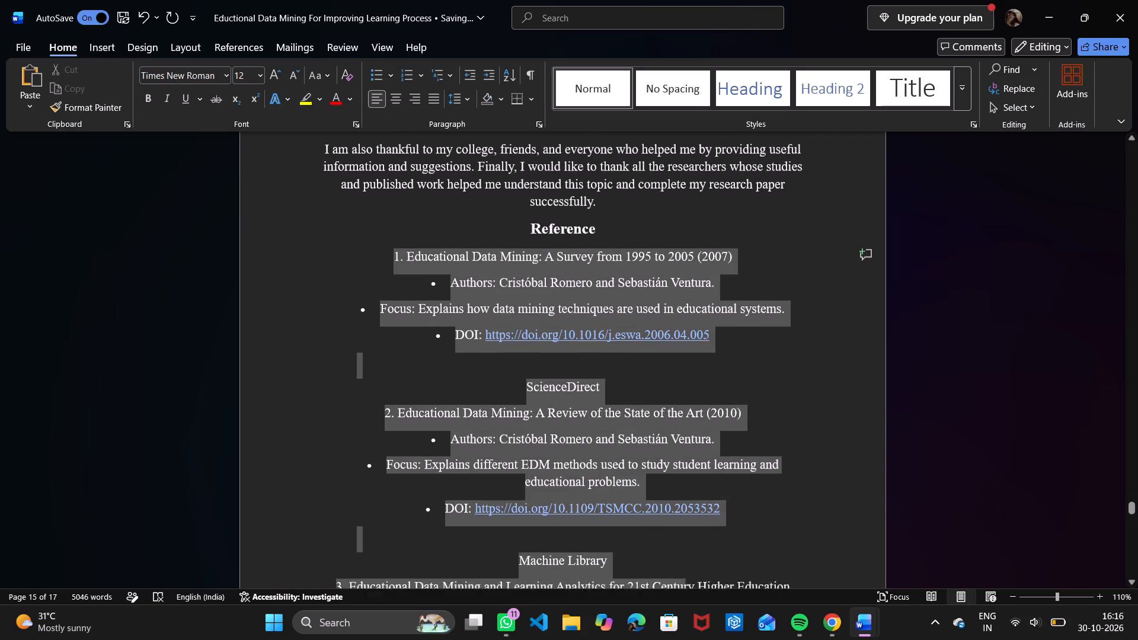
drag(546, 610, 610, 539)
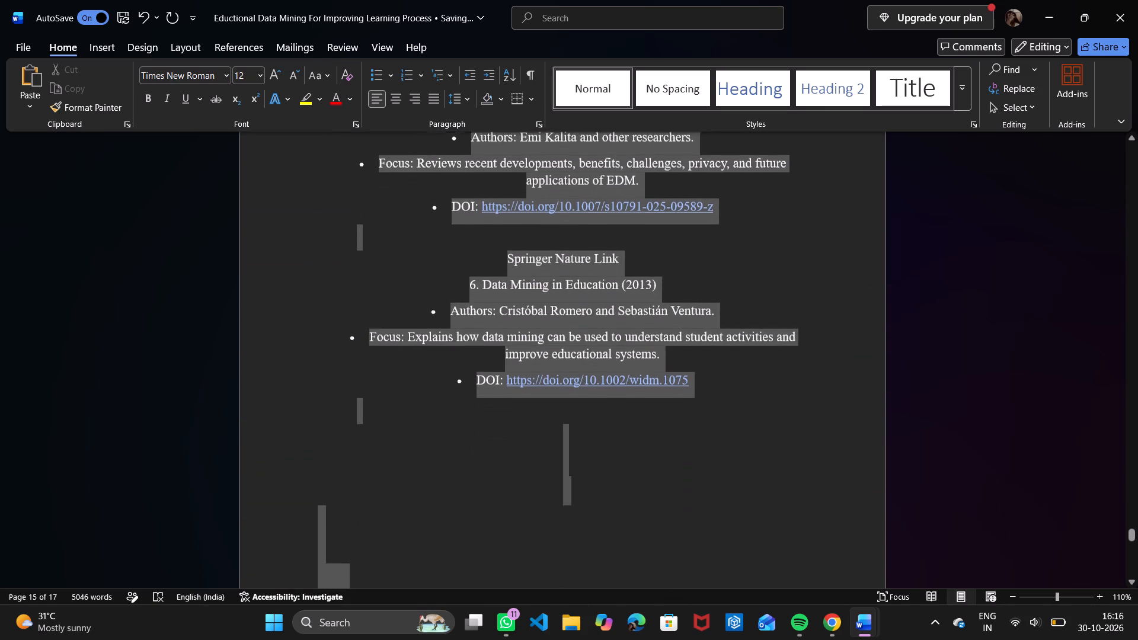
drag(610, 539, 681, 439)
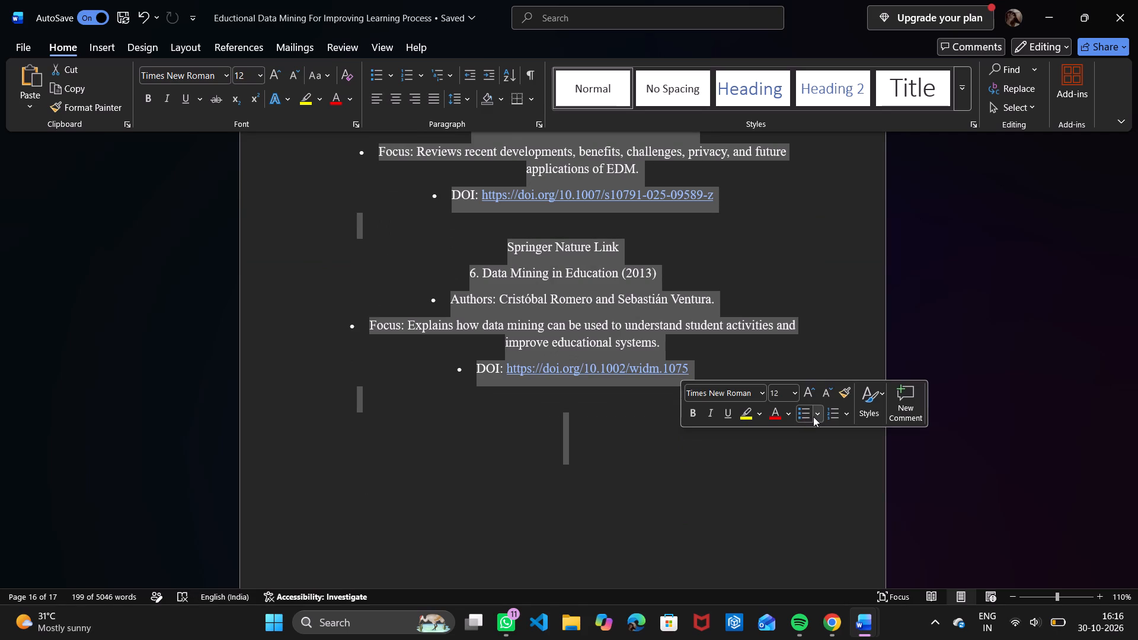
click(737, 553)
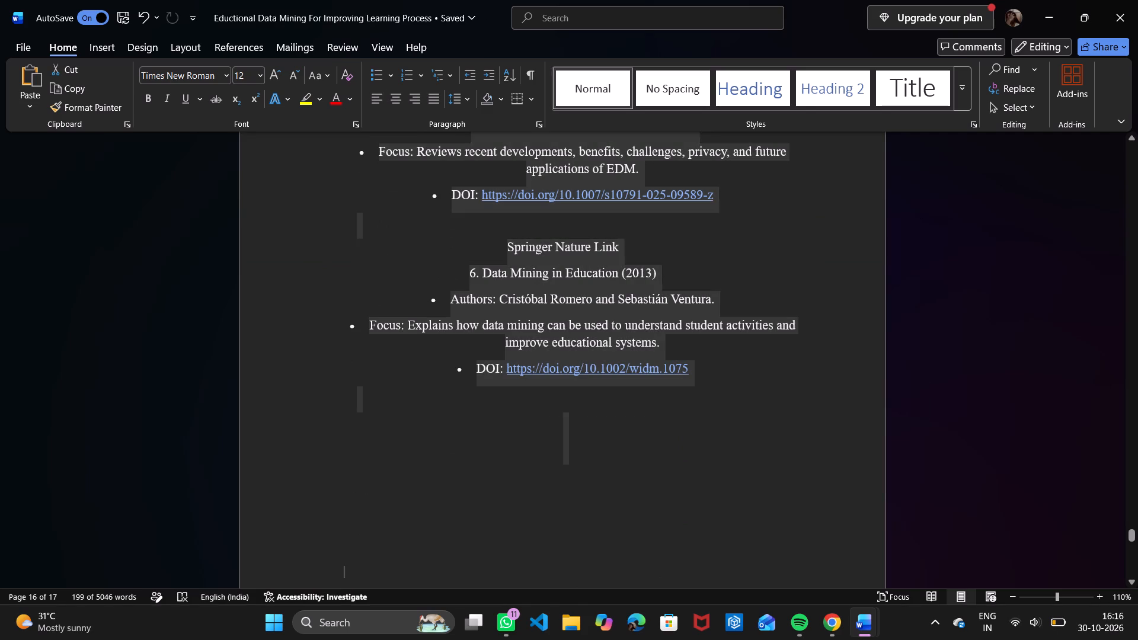
Left-align all six reference entries below the Reference heading, through the end of Data Mining in Education (2013).
scroll(737, 553, up, 4)
scroll(737, 553, down, 1)
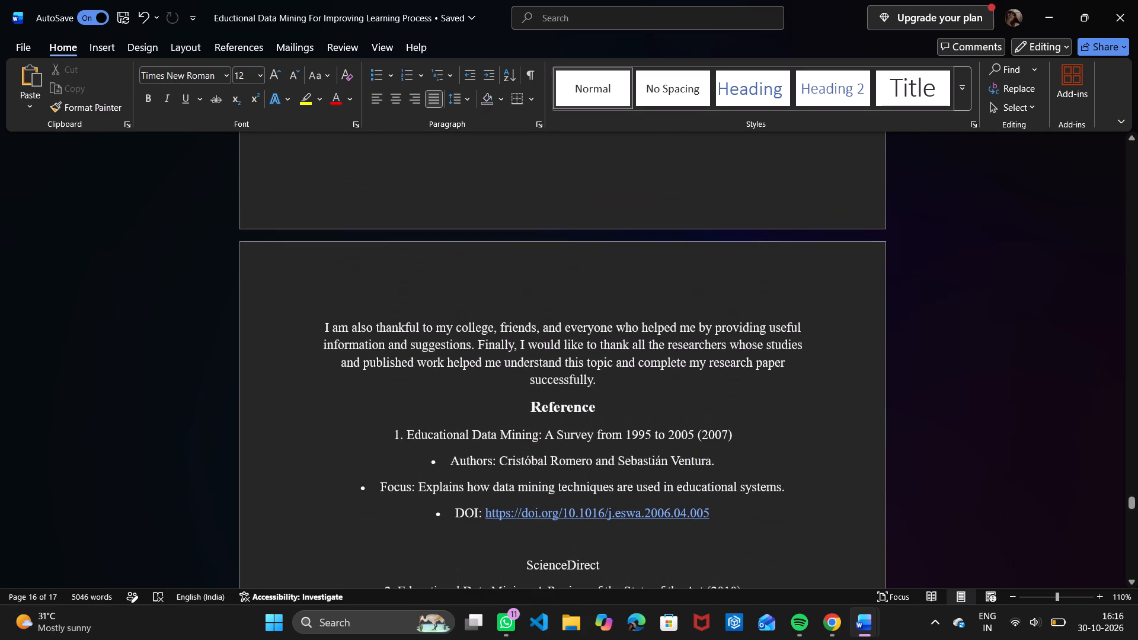
scroll(737, 553, down, 2)
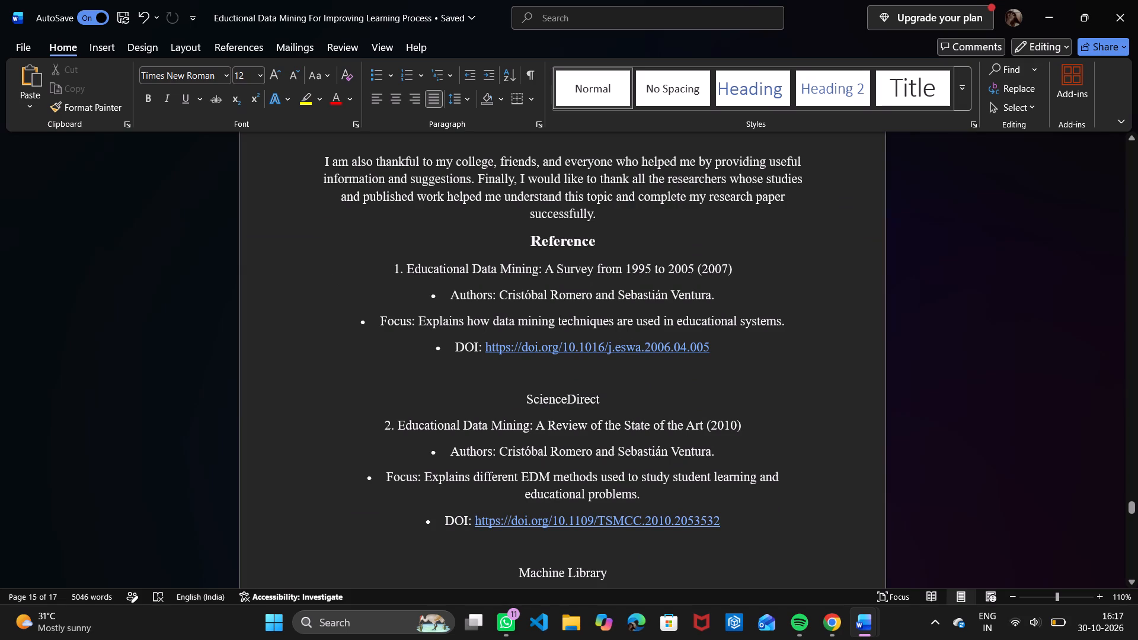
drag(390, 264, 525, 595)
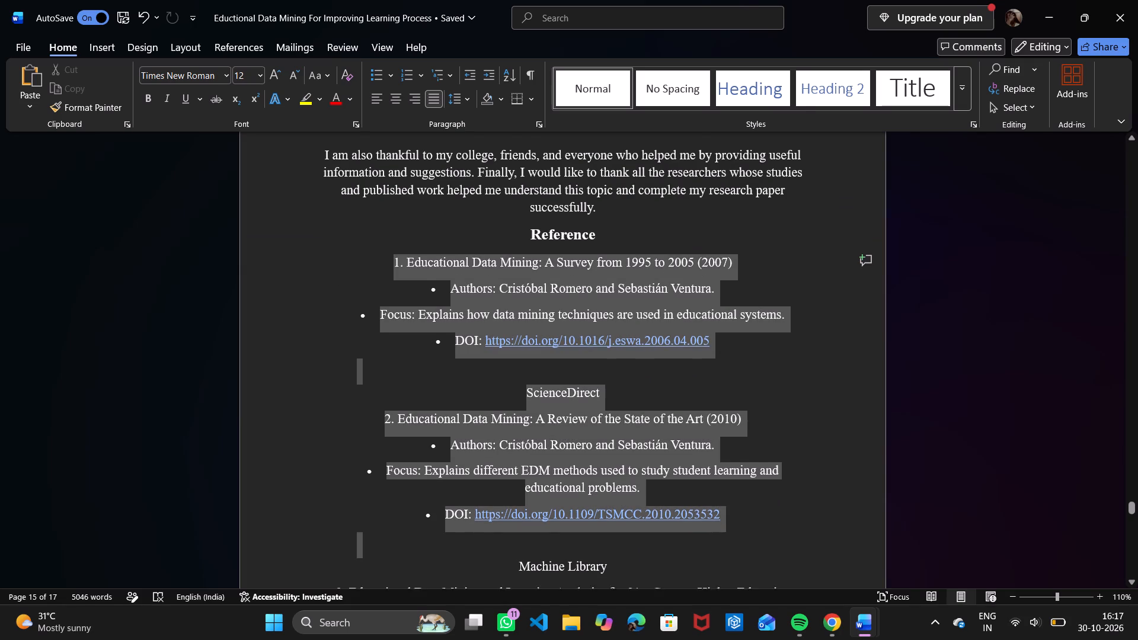
drag(525, 595, 575, 597)
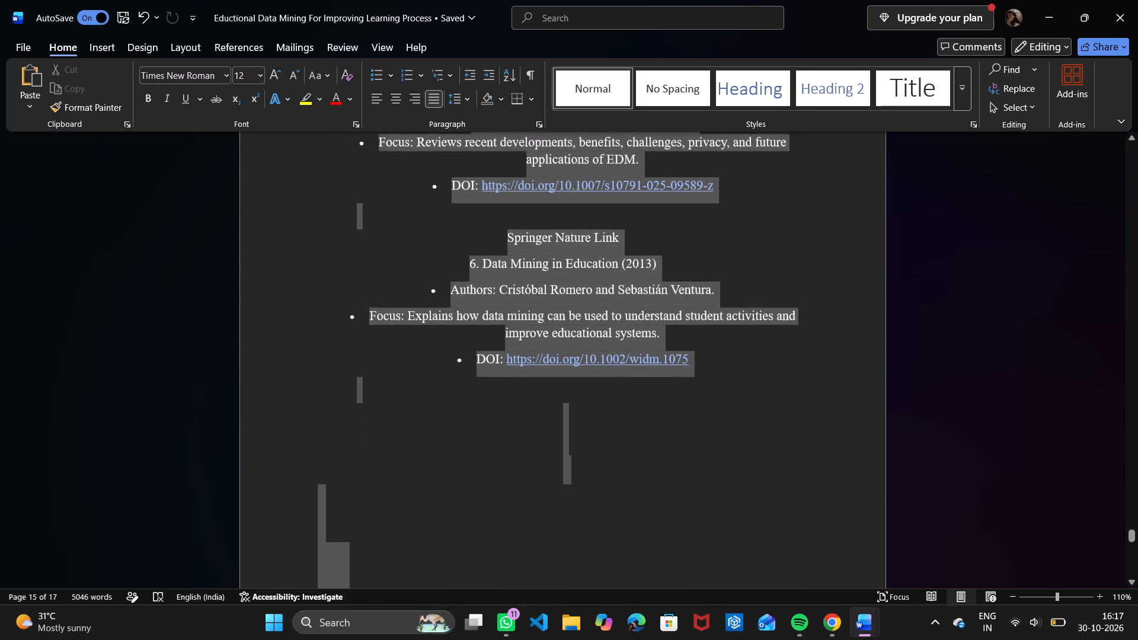
drag(575, 597, 575, 597)
click(376, 98)
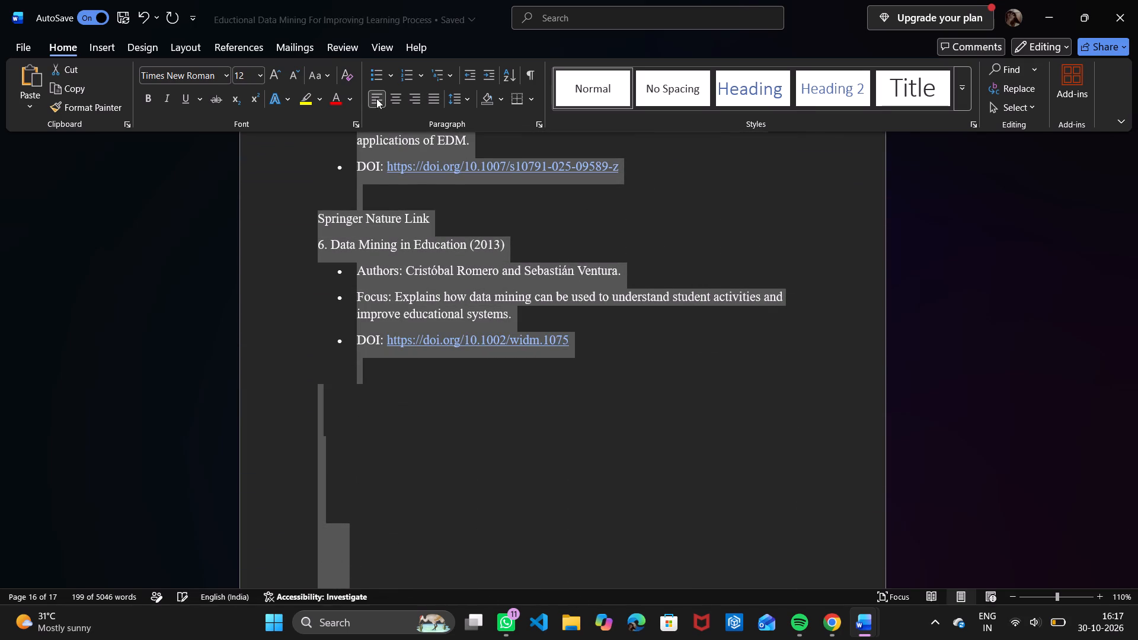
click(220, 298)
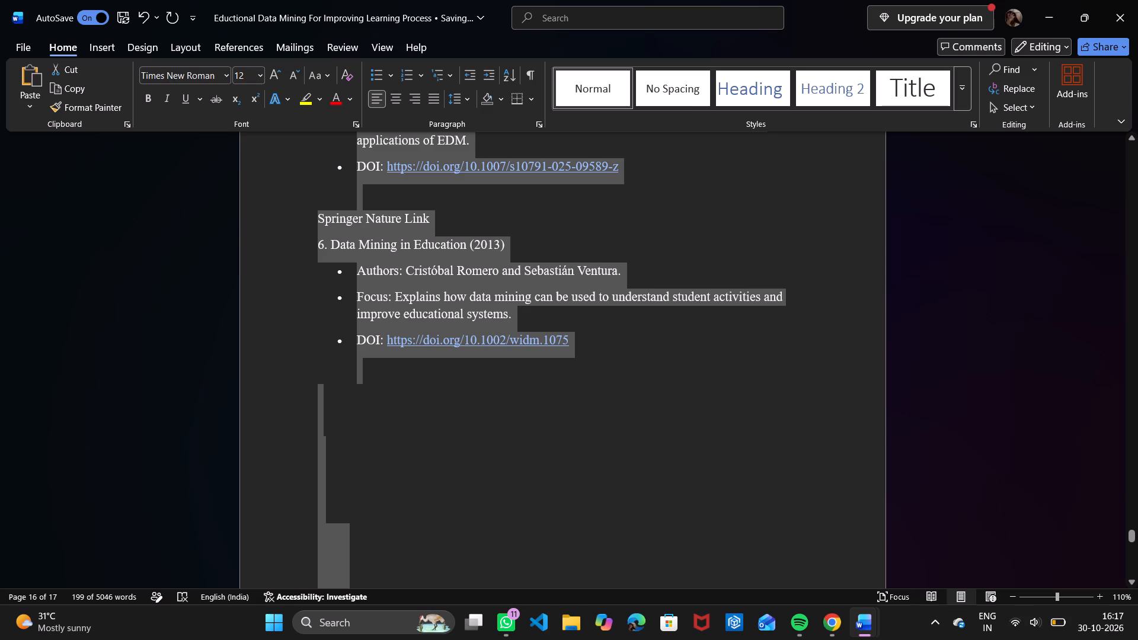
Check the aligned reference entries against the reference papers in the ChatGPT conversation in Chrome, and return to the Word document.
scroll(380, 445, up, 1)
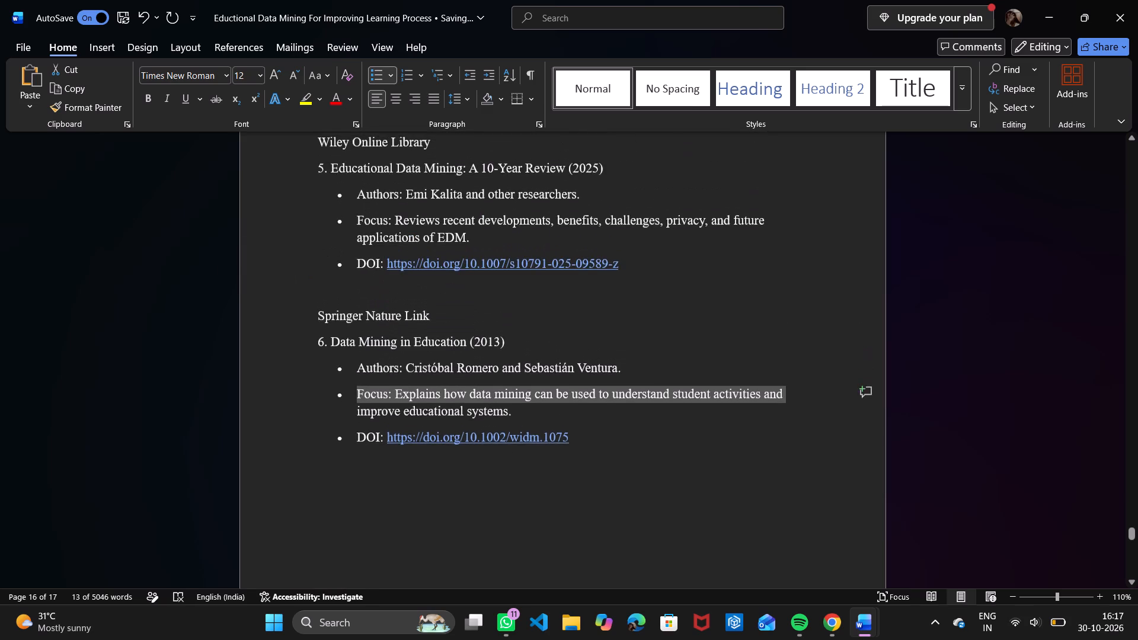
scroll(380, 445, up, 2)
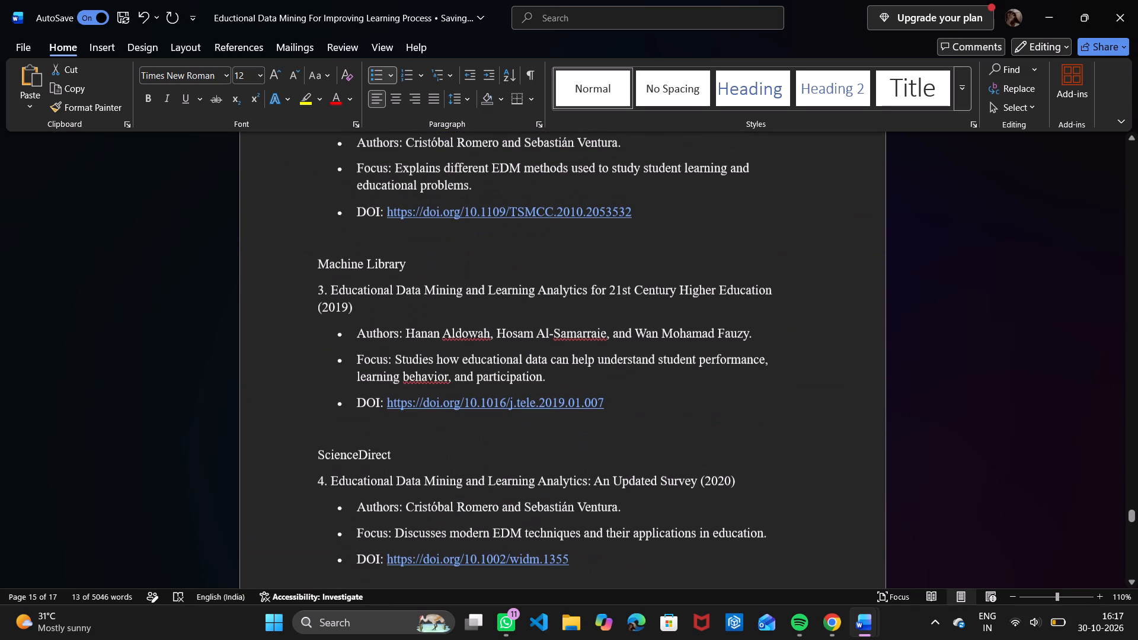
scroll(380, 445, up, 2)
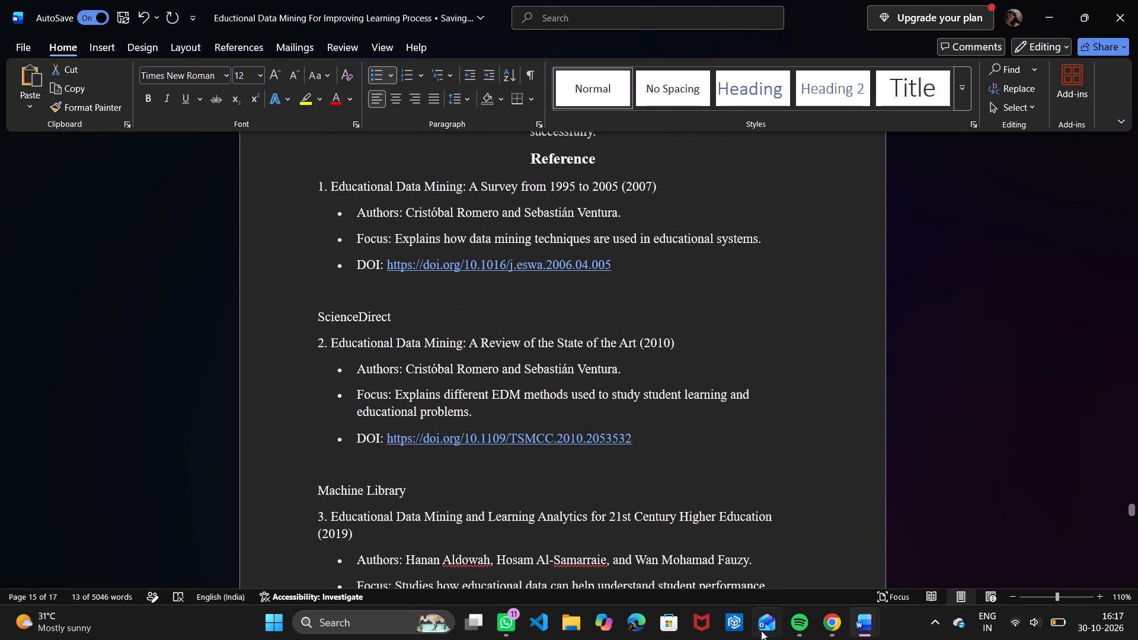
click(827, 620)
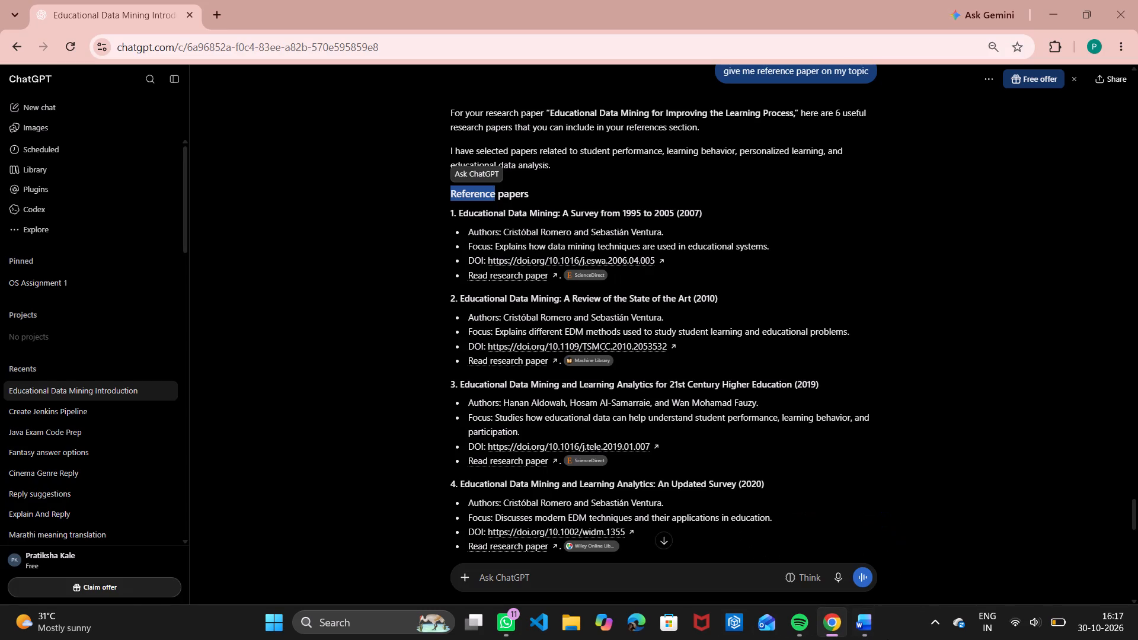
click(871, 631)
click(825, 549)
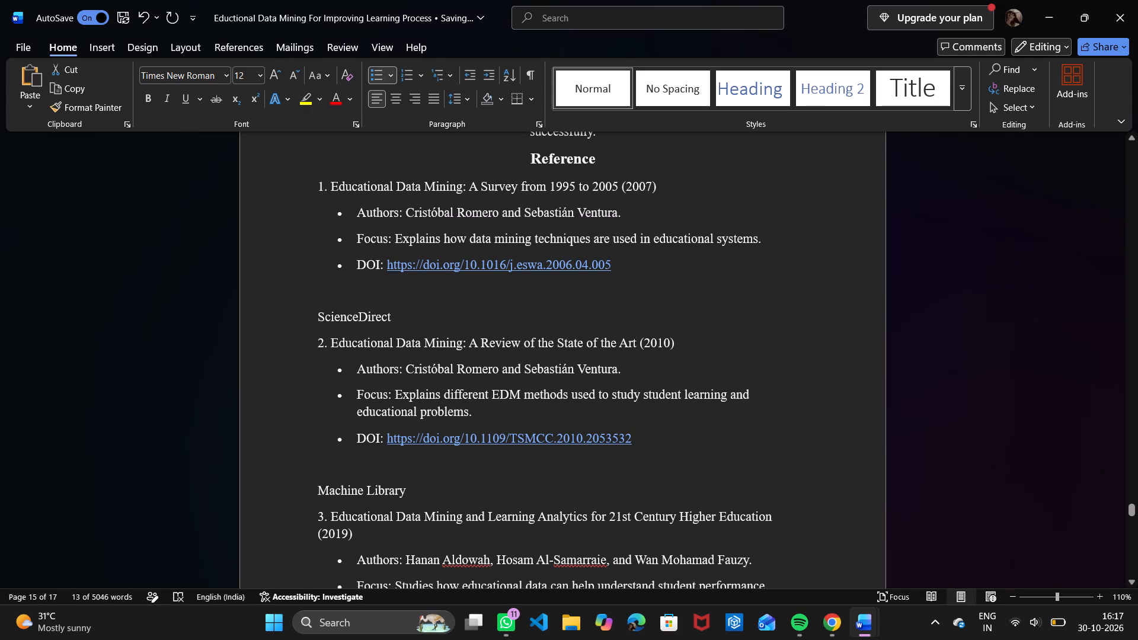
Delete the "ScienceDirect" line and the blank line above it between reference entries 1 and 2.
click(423, 318)
key(BackSpace)
key(BackSpace)
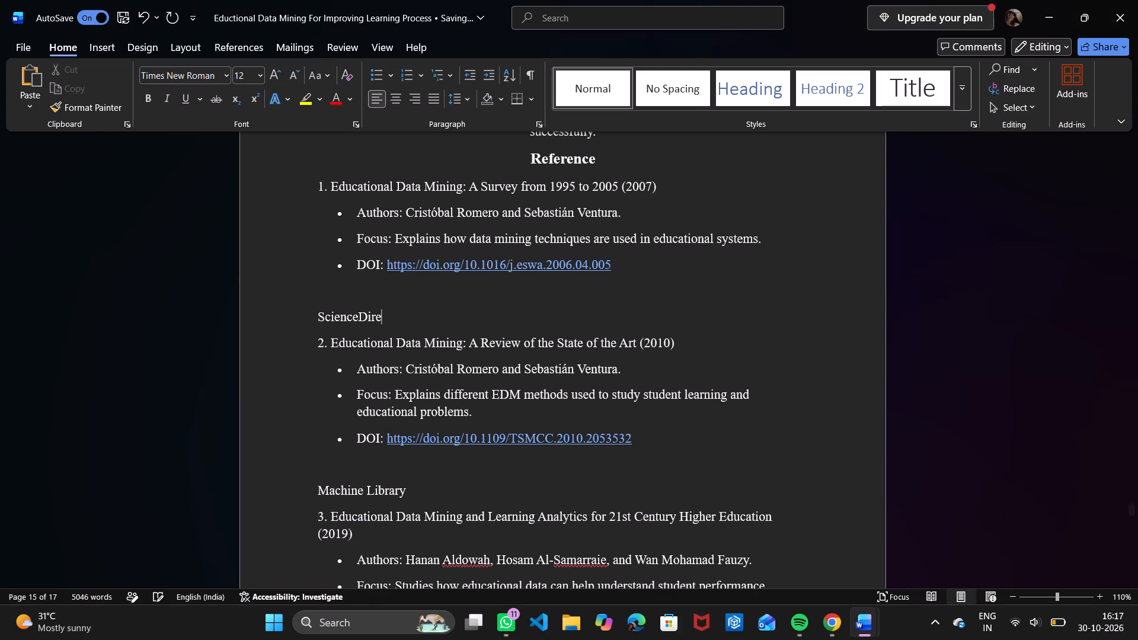
key(BackSpace)
key(BackSpace)
key(BackSpace)
key(BackSpace)
key(BackSpace)
key(BackSpace)
key(BackSpace)
key(BackSpace)
key(BackSpace)
key(BackSpace)
key(BackSpace)
key(BackSpace)
key(BackSpace)
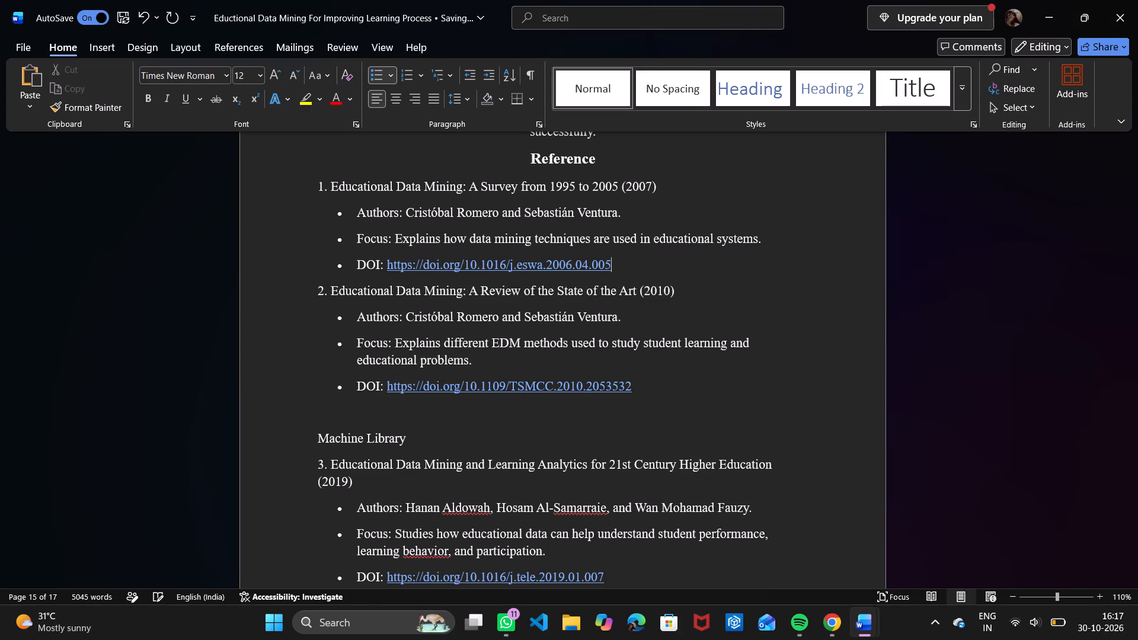
Delete the "Machine Library" line and the blank line above it between reference entries 2 and 3.
click(418, 440)
key(BackSpace)
key(BackSpace)
key(BackSpace)
key(BackSpace)
key(BackSpace)
key(BackSpace)
key(BackSpace)
key(BackSpace)
key(BackSpace)
key(BackSpace)
key(BackSpace)
key(BackSpace)
key(BackSpace)
key(BackSpace)
key(BackSpace)
key(BackSpace)
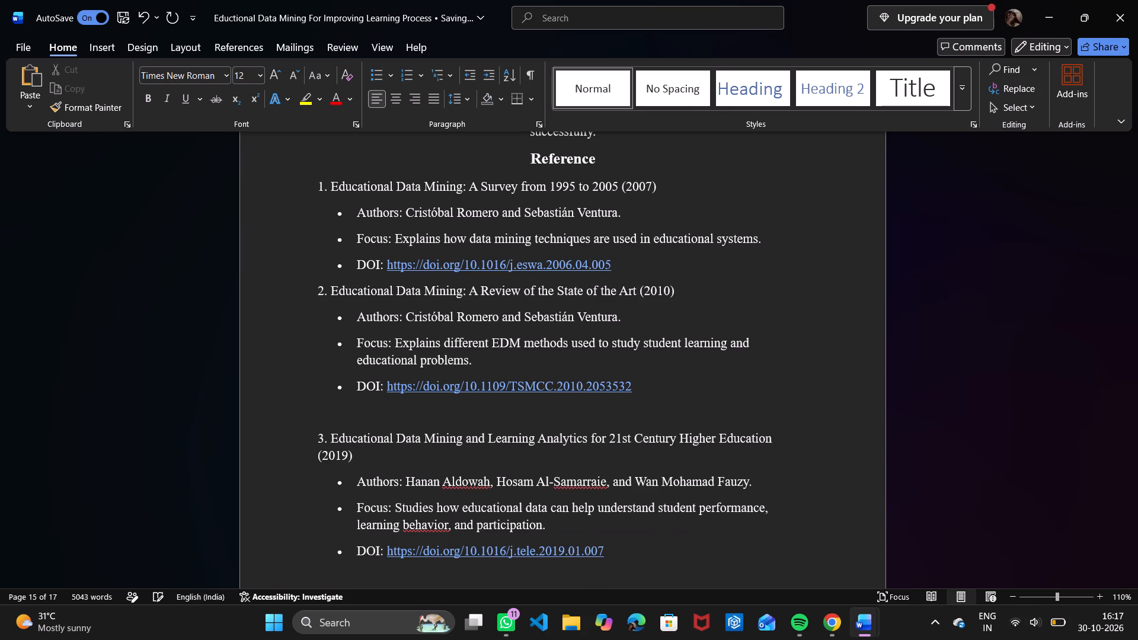
key(BackSpace)
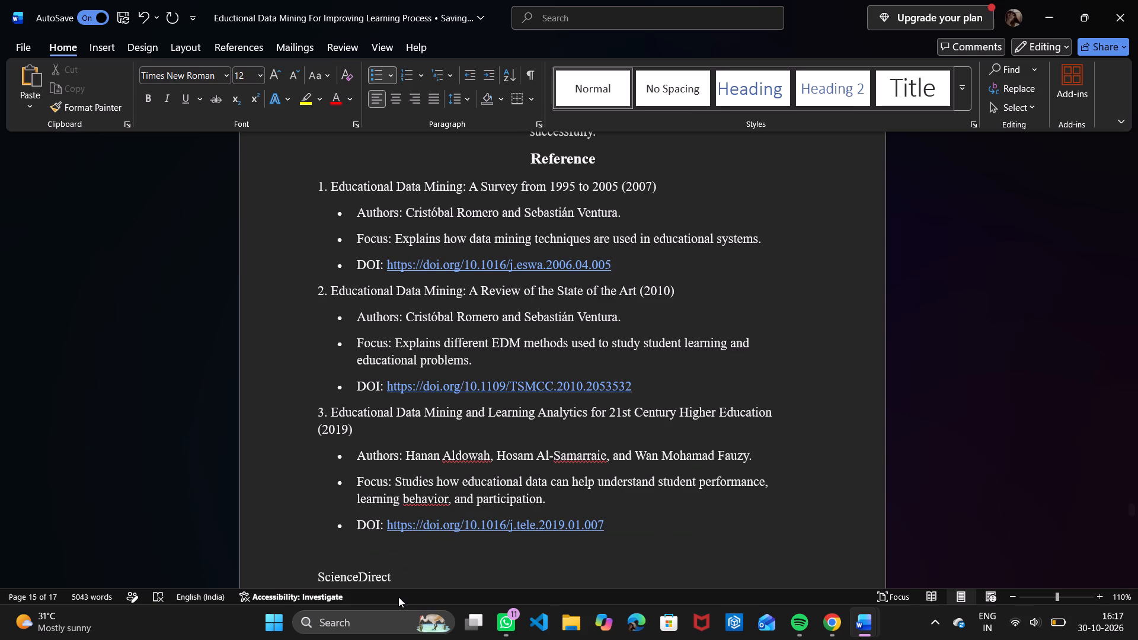
Delete the "ScienceDirect" line and the blank line above it between reference entries 3 and 4.
scroll(427, 551, down, 1)
click(409, 523)
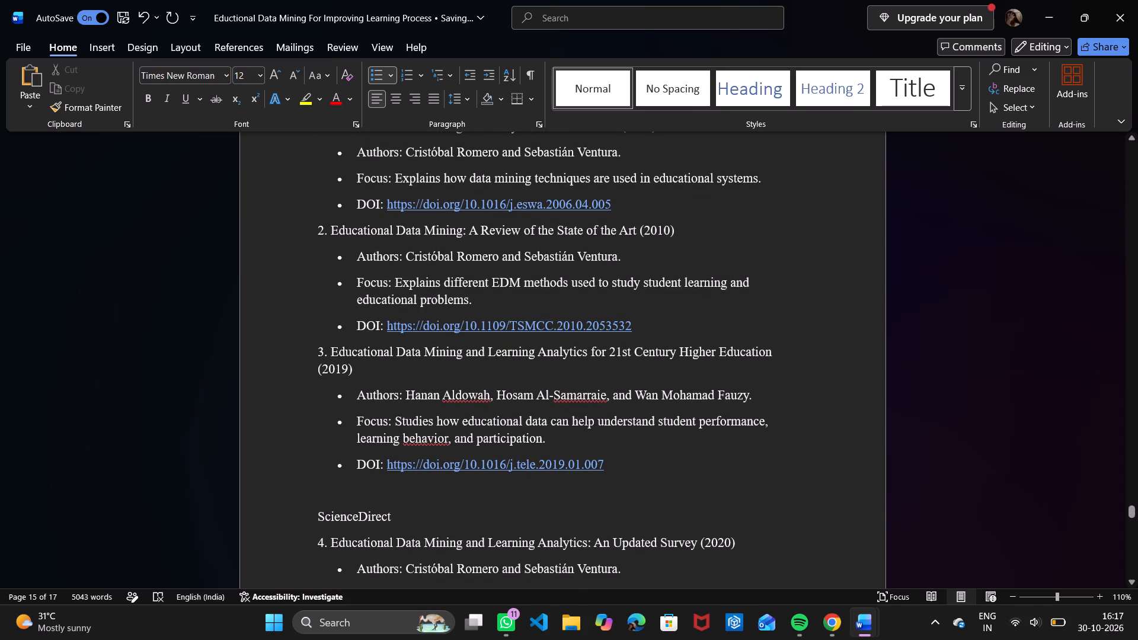
key(BackSpace)
key(BackSpace)
key(BackSpace)
key(BackSpace)
key(BackSpace)
key(BackSpace)
key(BackSpace)
key(BackSpace)
key(BackSpace)
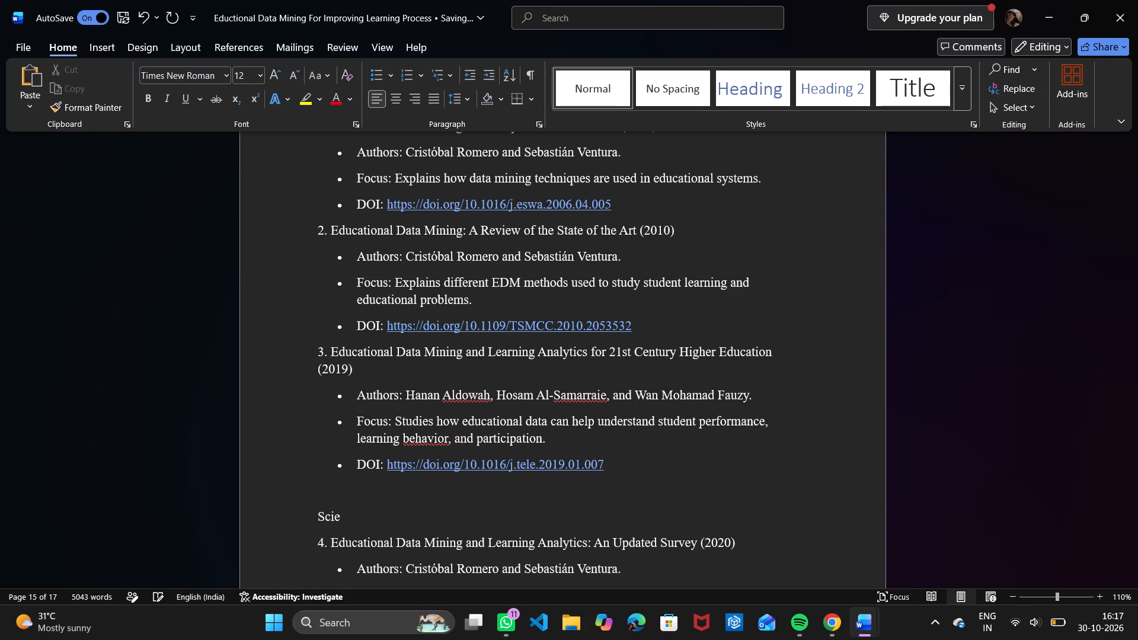
key(BackSpace)
key(BackSpace)
key(BackSpace)
key(BackSpace)
key(BackSpace)
key(BackSpace)
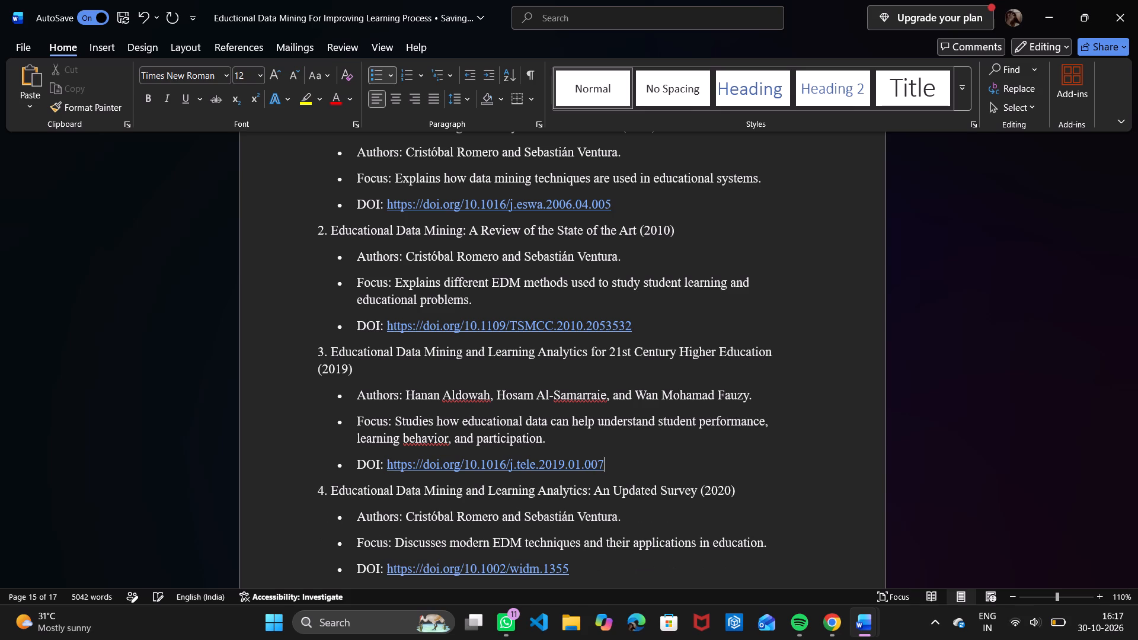
Delete the "Wiley Online Library" line and the blank line above it between reference entries 4 and 5.
scroll(409, 523, down, 1)
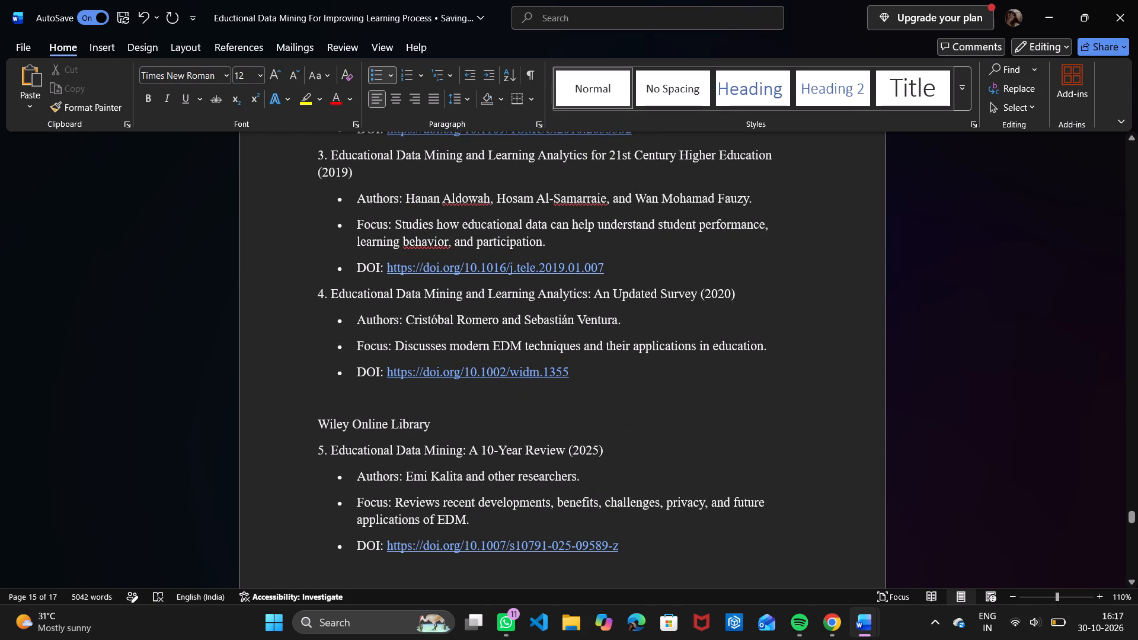
click(442, 427)
key(BackSpace)
key(BackSpace)
key(BackSpace)
key(BackSpace)
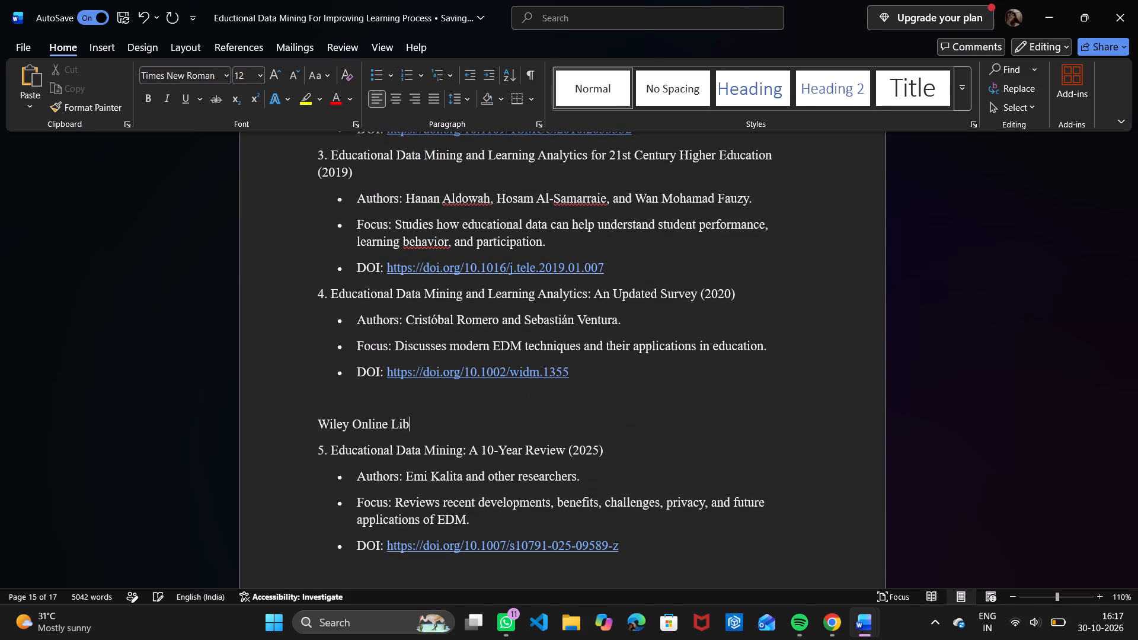
key(BackSpace)
key(BackSpace)
key(BackSpace)
key(BackSpace)
key(BackSpace)
key(BackSpace)
key(BackSpace)
key(BackSpace)
key(BackSpace)
key(BackSpace)
key(BackSpace)
key(BackSpace)
key(BackSpace)
key(BackSpace)
key(BackSpace)
key(BackSpace)
key(BackSpace)
key(BackSpace)
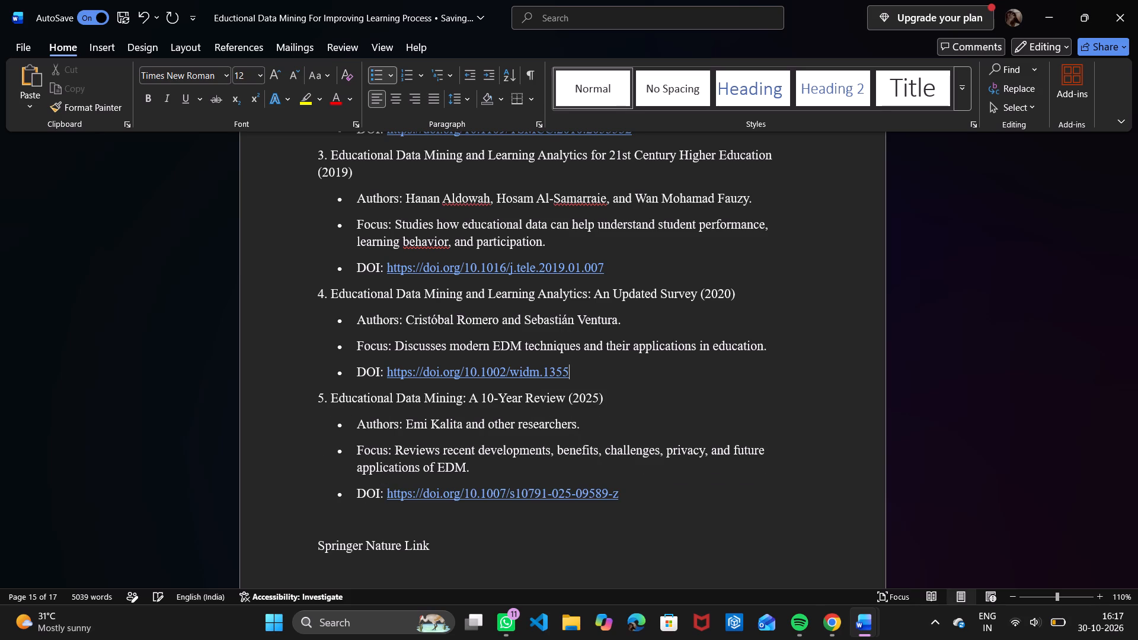
Delete the "Springer Nature Link" line and the blank line above it between reference entries 5 and 6.
click(459, 547)
key(BackSpace)
key(BackSpace)
key(BackSpace)
key(BackSpace)
key(BackSpace)
key(BackSpace)
key(BackSpace)
key(BackSpace)
key(BackSpace)
key(BackSpace)
key(BackSpace)
key(BackSpace)
key(BackSpace)
key(BackSpace)
key(BackSpace)
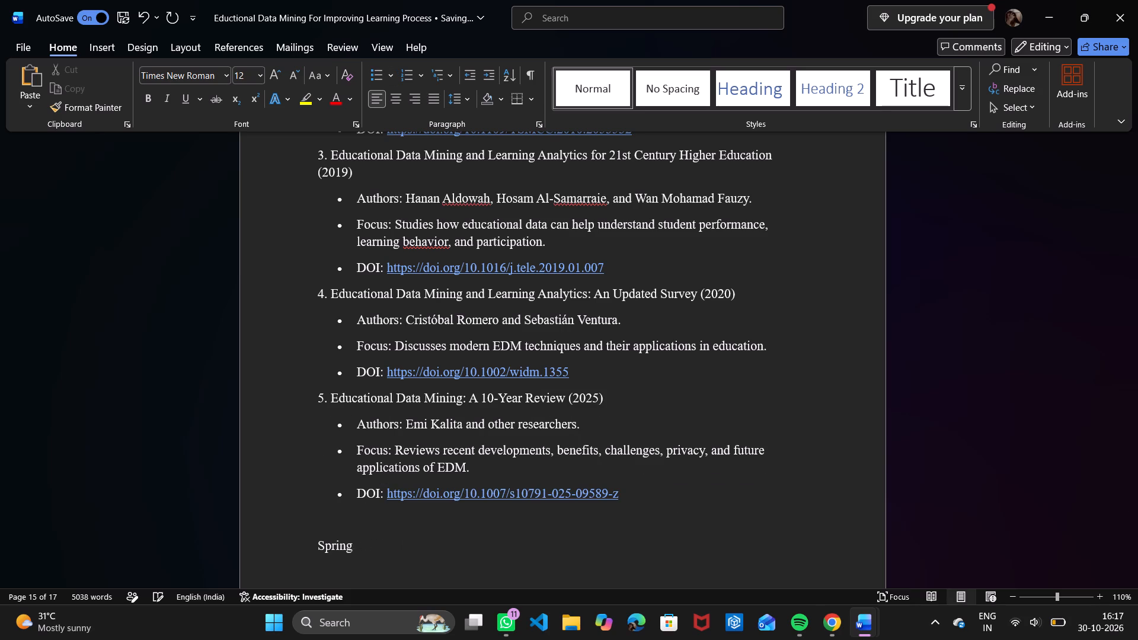
key(BackSpace)
key(BackSpace)
key(BackSpace)
key(BackSpace)
key(BackSpace)
key(BackSpace)
key(BackSpace)
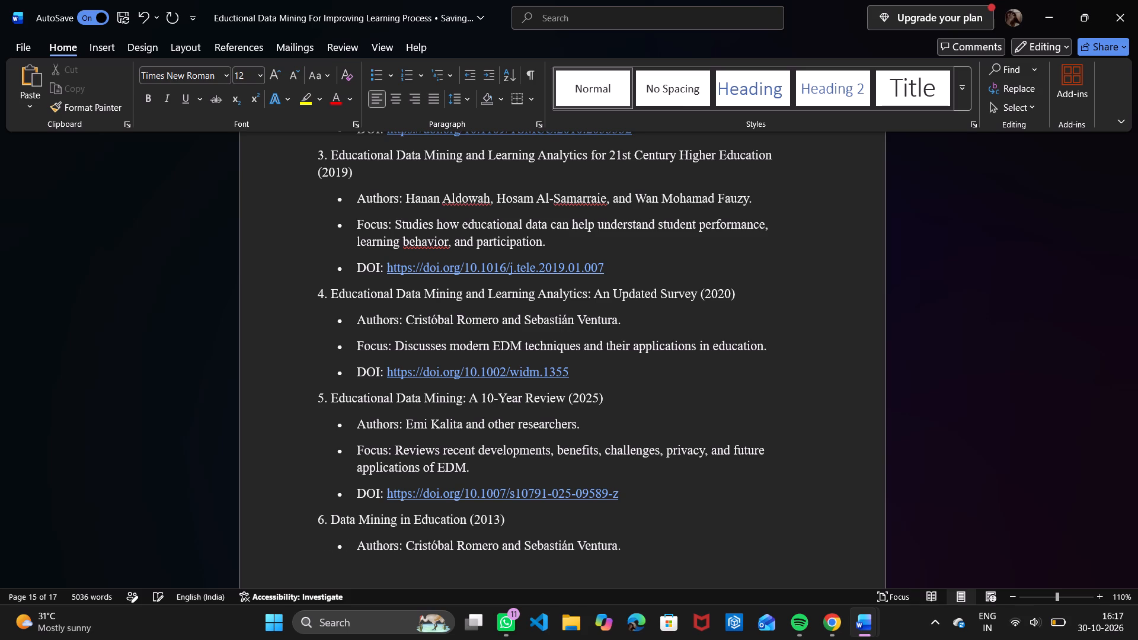
scroll(459, 547, down, 2)
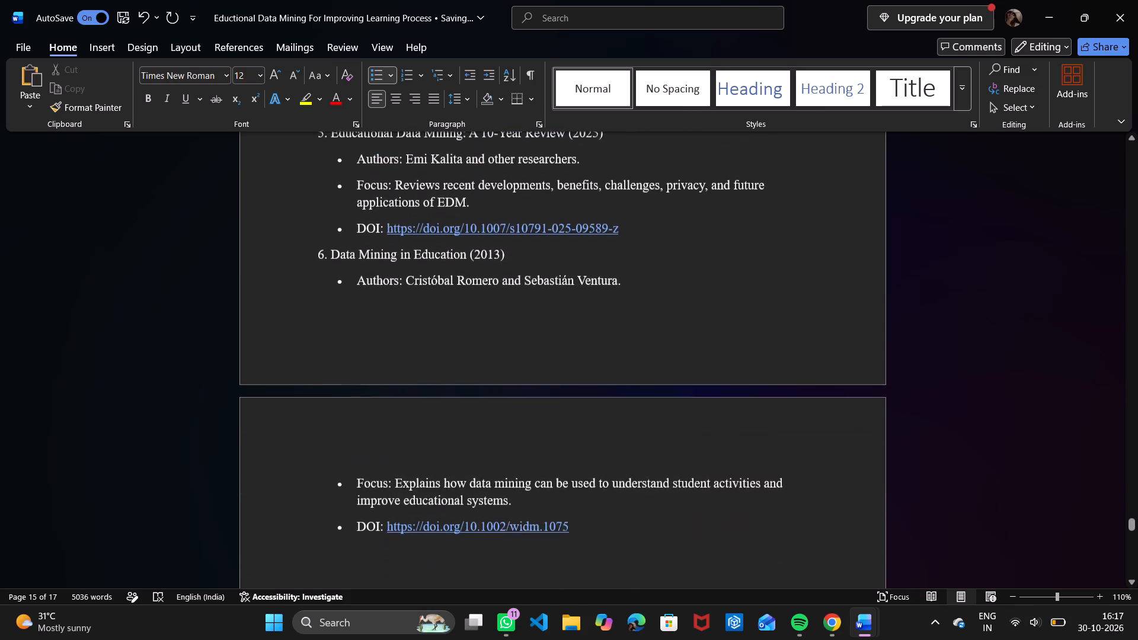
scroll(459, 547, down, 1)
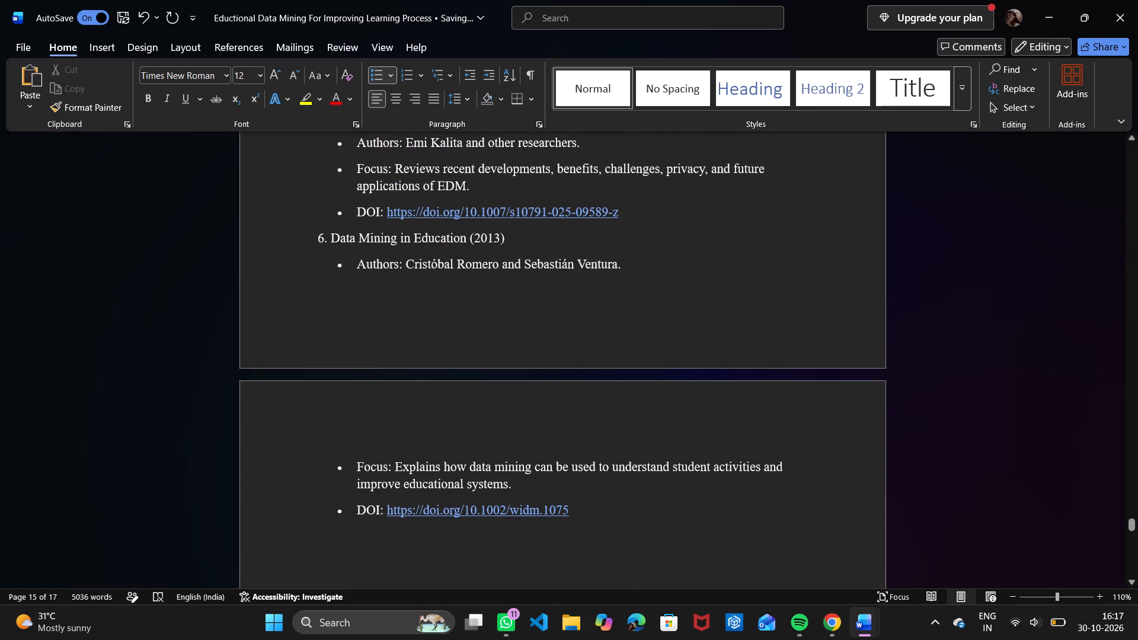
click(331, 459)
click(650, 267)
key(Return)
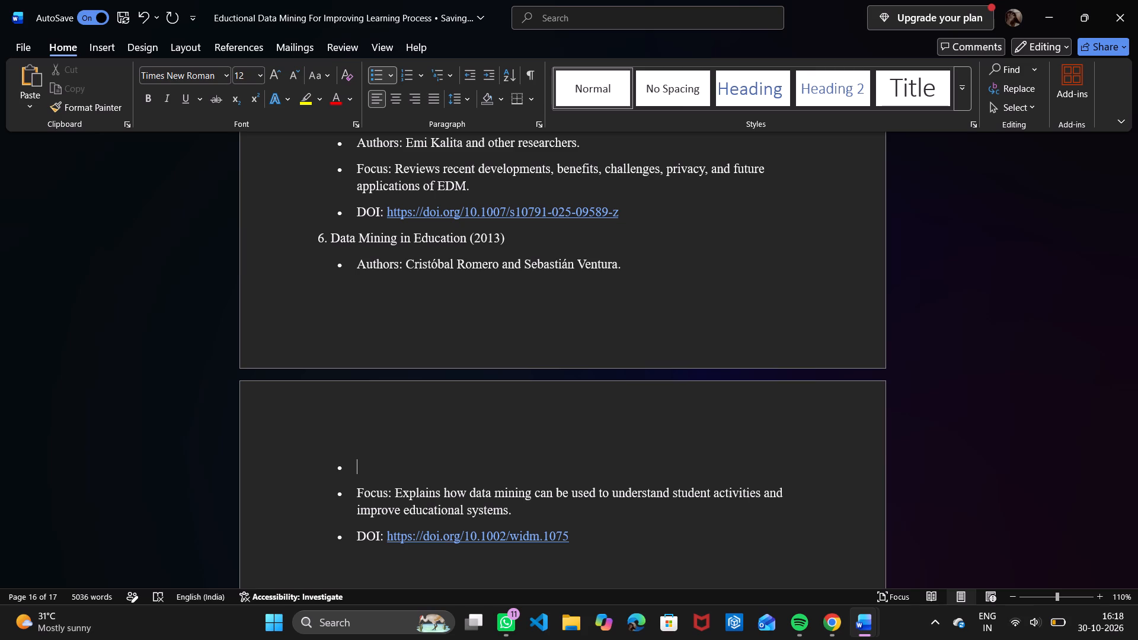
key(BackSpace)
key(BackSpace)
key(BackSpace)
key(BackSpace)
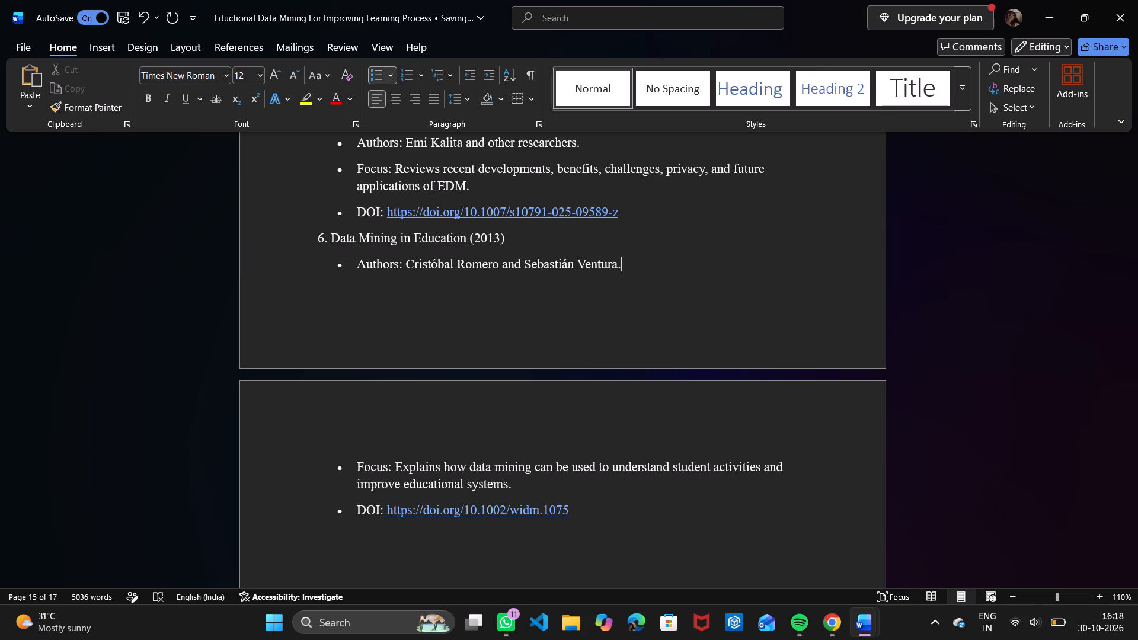
Delete the entire sixth reference entry, "Data Mining in Education (2013)", and add two blank lines after reference 5.
click(590, 519)
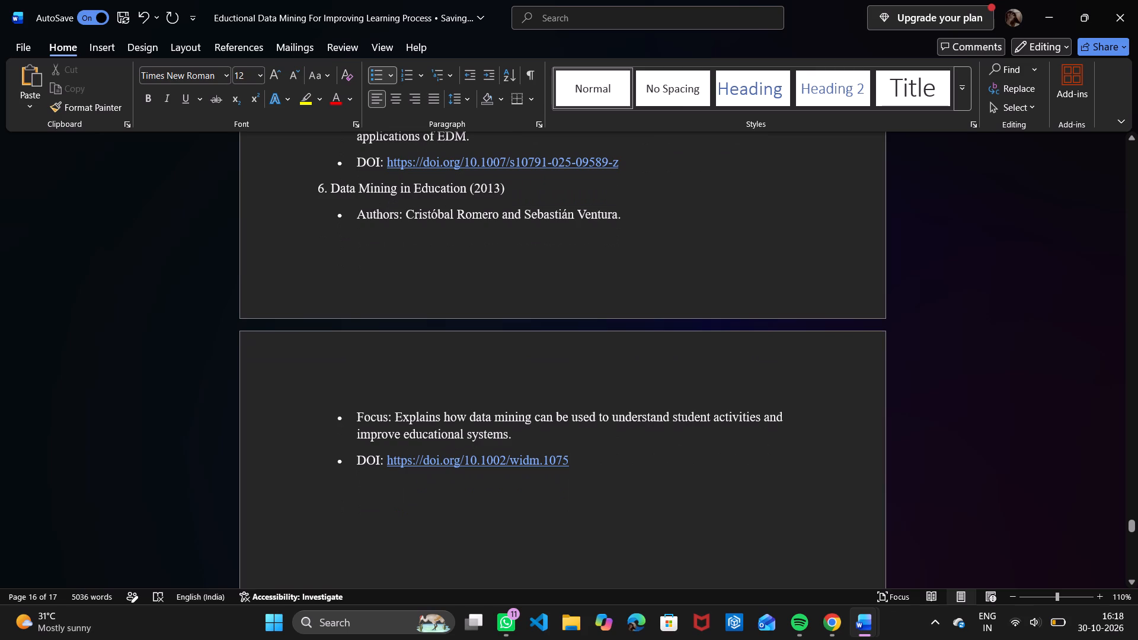
key(BackSpace)
key(BackSpace)
key(BackSpace)
key(BackSpace)
key(BackSpace)
key(BackSpace)
key(BackSpace)
key(BackSpace)
key(BackSpace)
key(BackSpace)
key(BackSpace)
key(BackSpace)
key(BackSpace)
key(BackSpace)
key(BackSpace)
key(BackSpace)
key(BackSpace)
key(BackSpace)
key(BackSpace)
key(BackSpace)
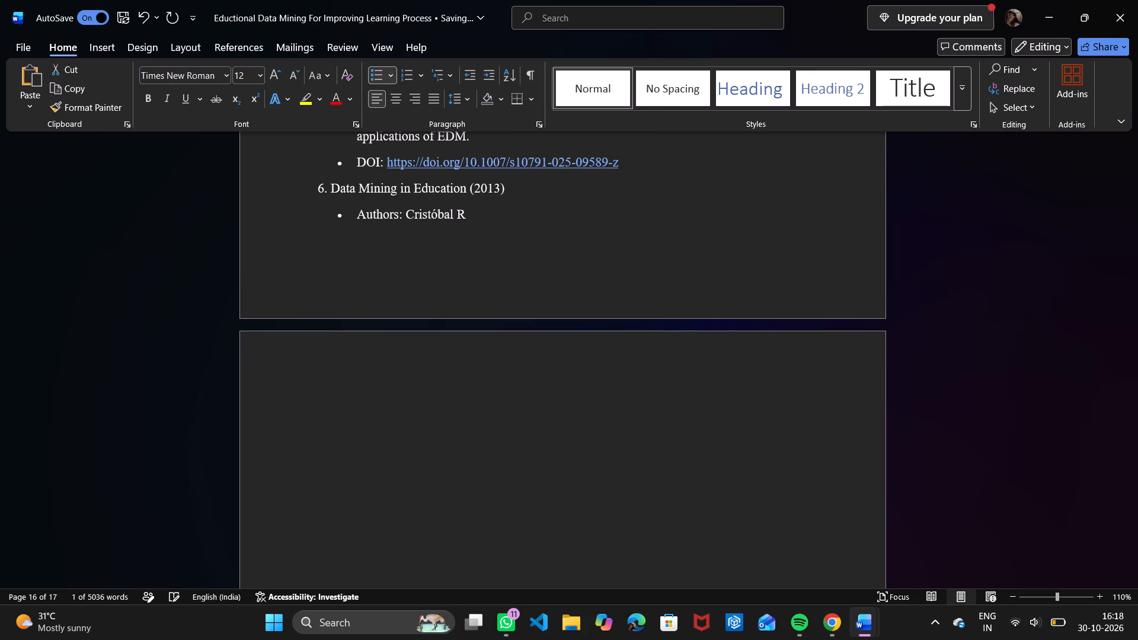
key(BackSpace)
key(BackSpace)
key(BackSpace)
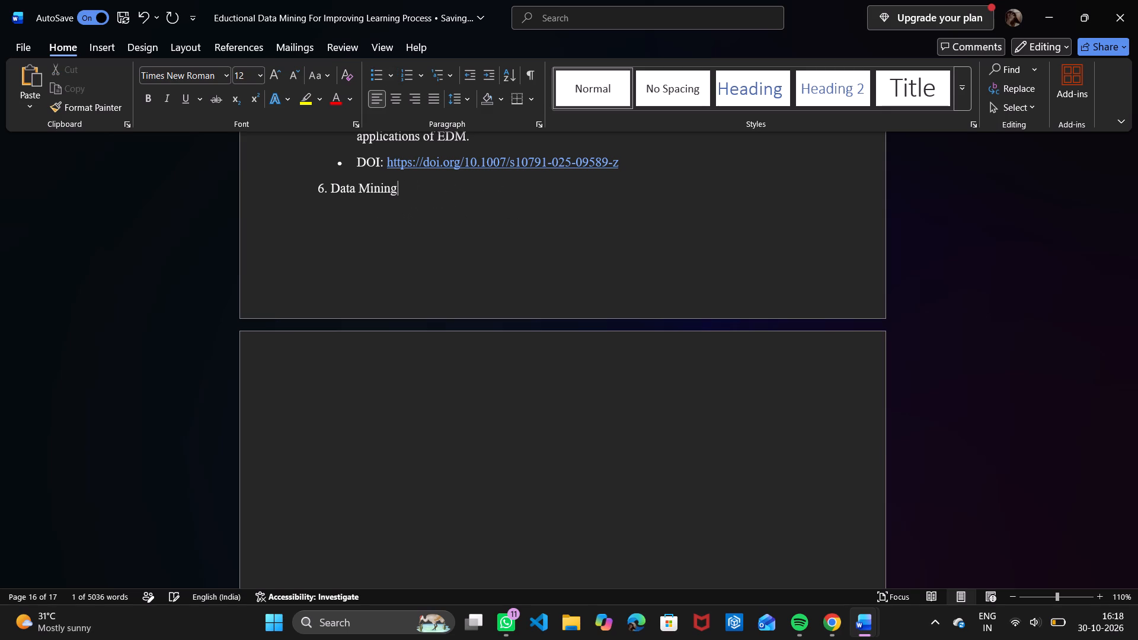
key(BackSpace)
key(BackSpace)
key(BackSpace)
key(BackSpace)
key(BackSpace)
key(BackSpace)
key(BackSpace)
key(BackSpace)
key(BackSpace)
key(BackSpace)
key(BackSpace)
key(BackSpace)
key(BackSpace)
key(BackSpace)
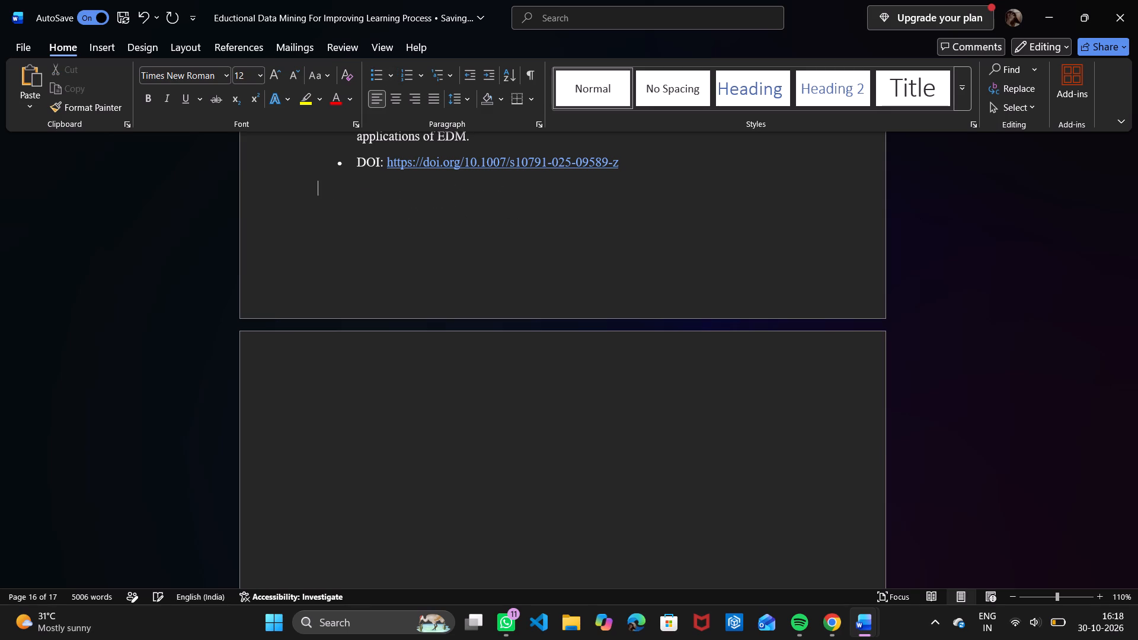
key(Return)
key(Return)
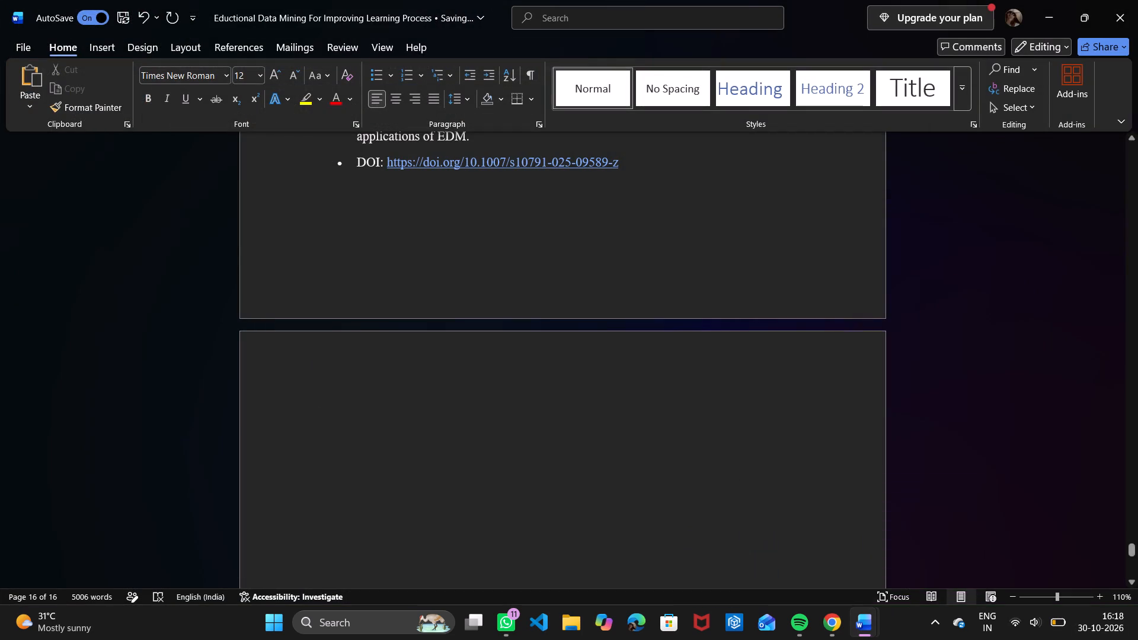
Check in the Convolution Neural Network sample paper which section follows its references and how it is written.
click(952, 546)
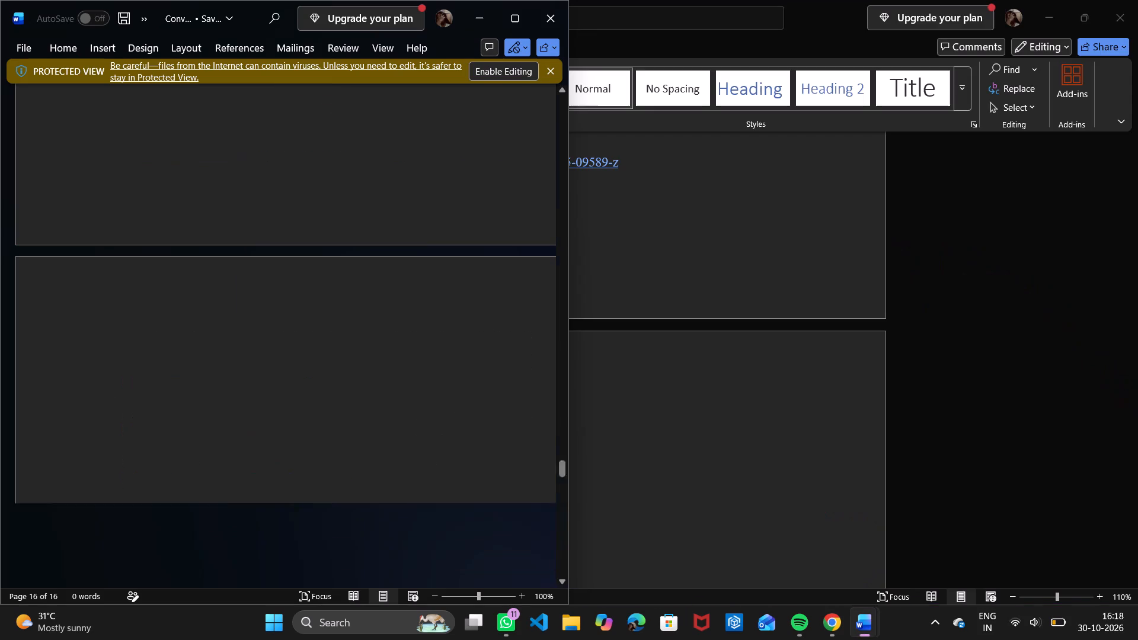
scroll(363, 468, down, 5)
scroll(363, 468, left, 1)
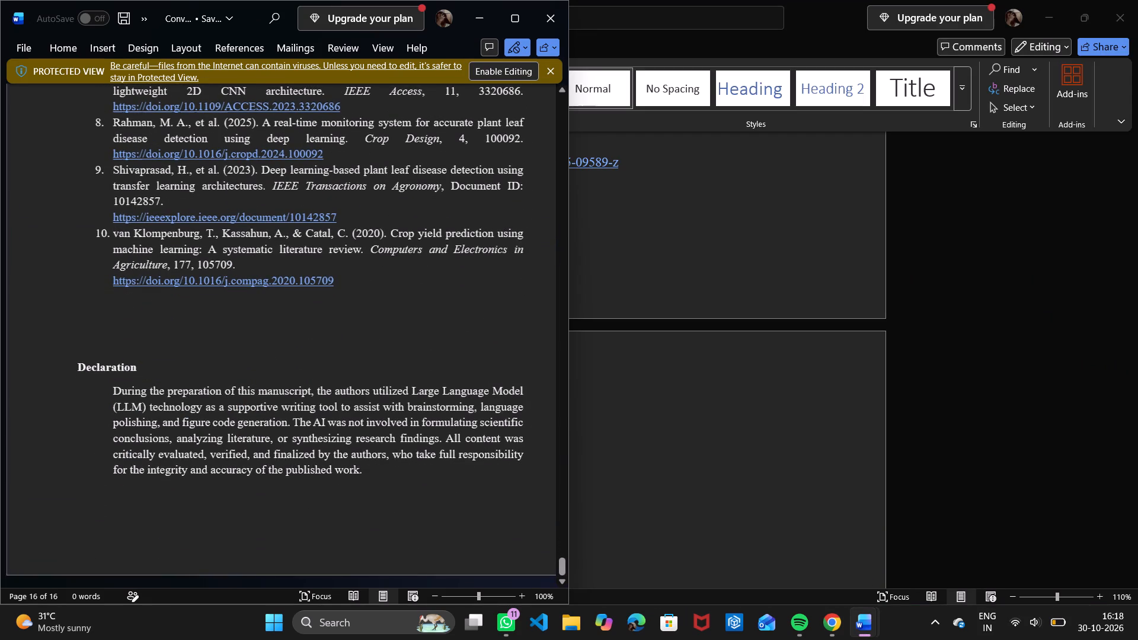
scroll(363, 468, left, 2)
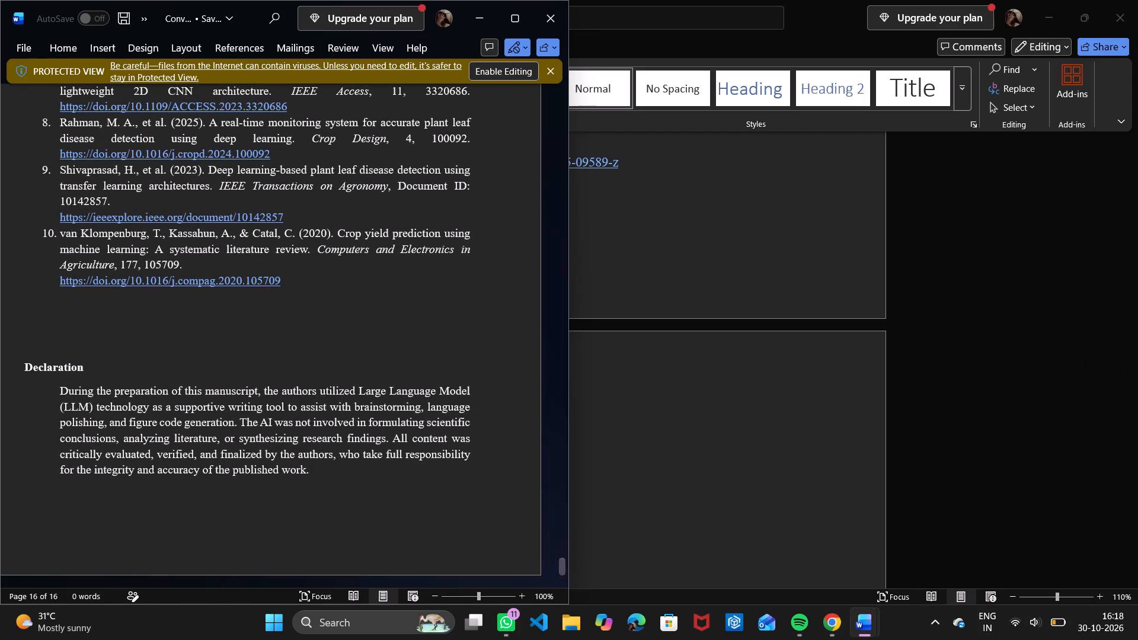
click(481, 8)
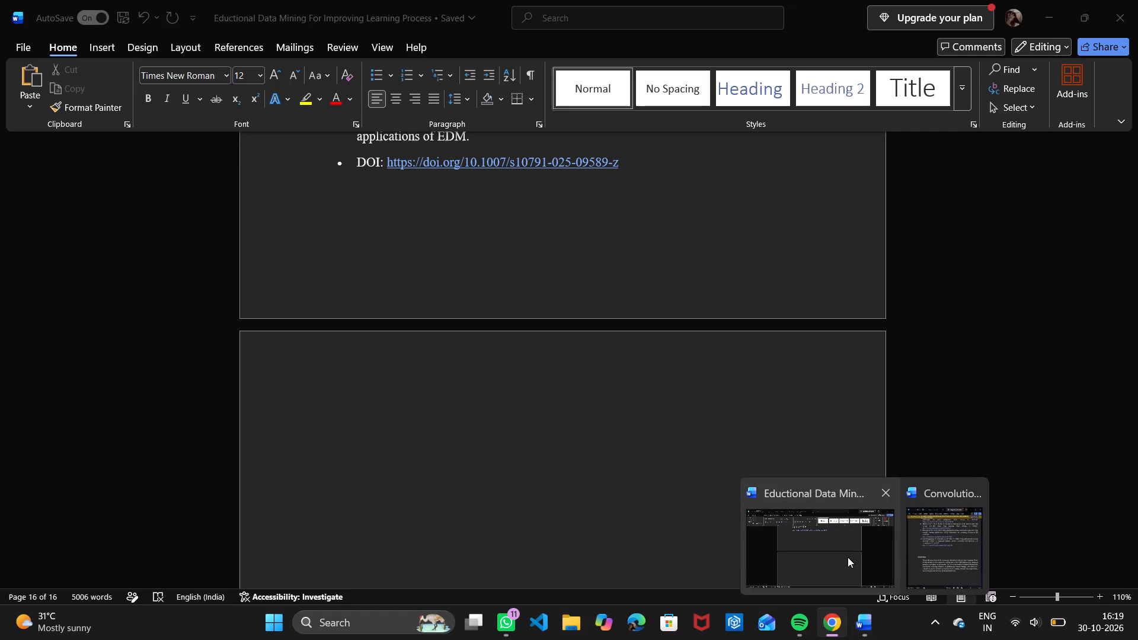
click(848, 557)
scroll(842, 376, up, 12)
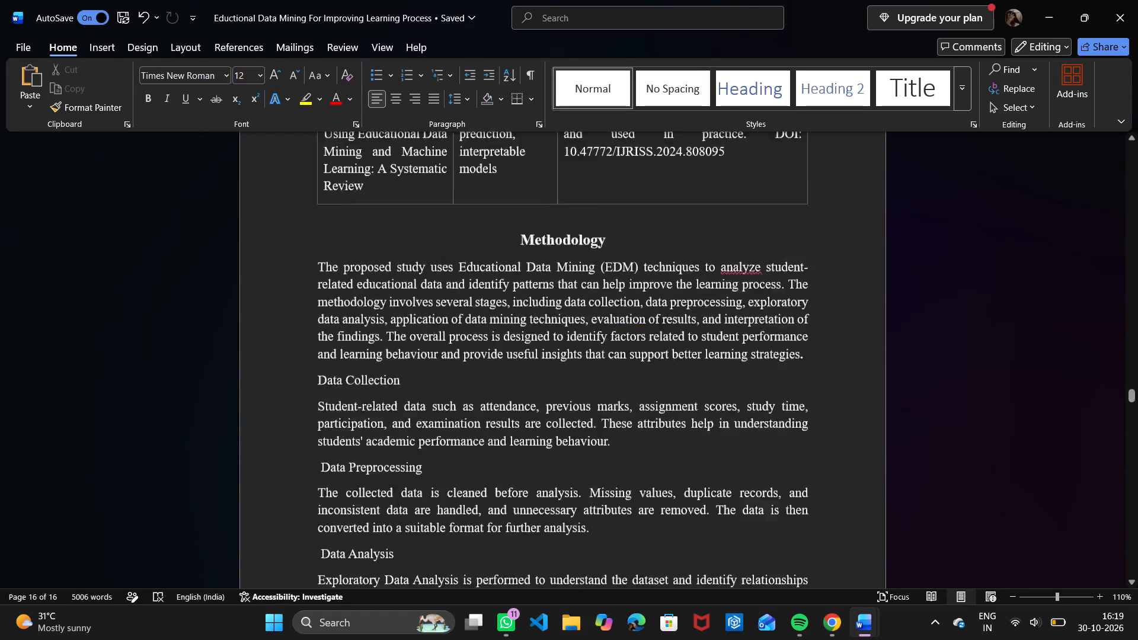
scroll(842, 376, up, 13)
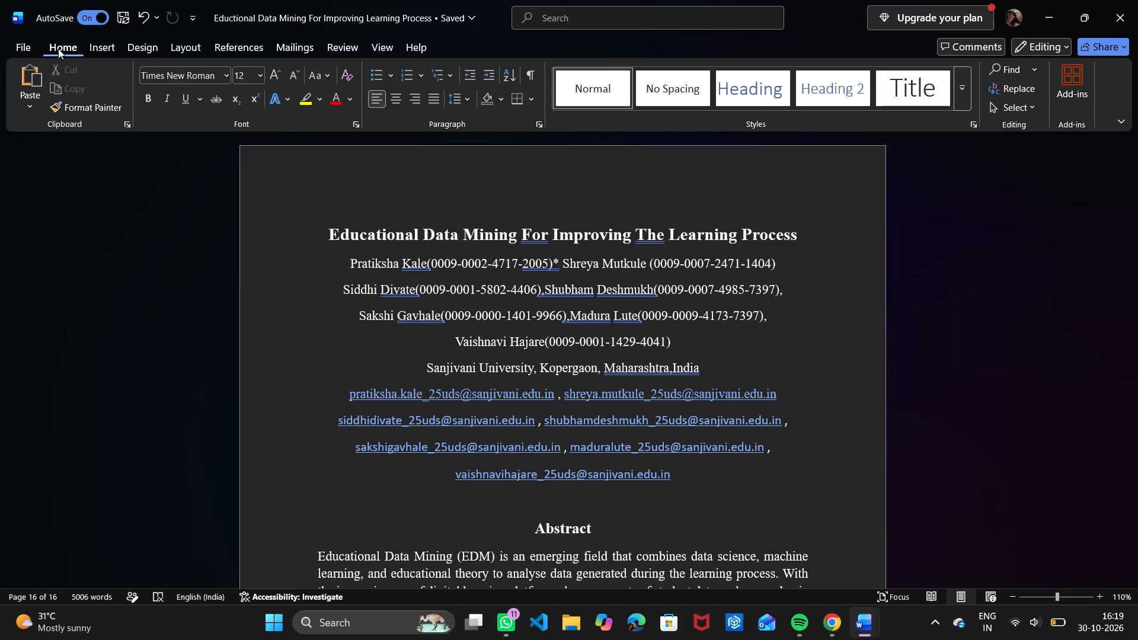
Minimize the Educational Data Mining paper and close the ChatGPT browser window.
click(1047, 7)
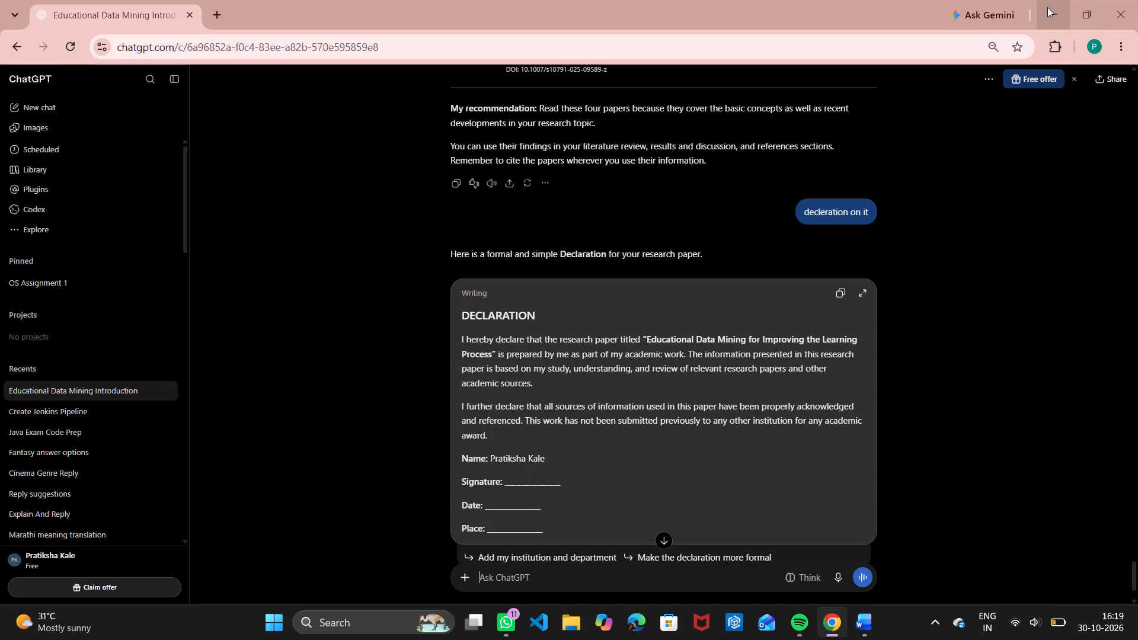
click(1127, 12)
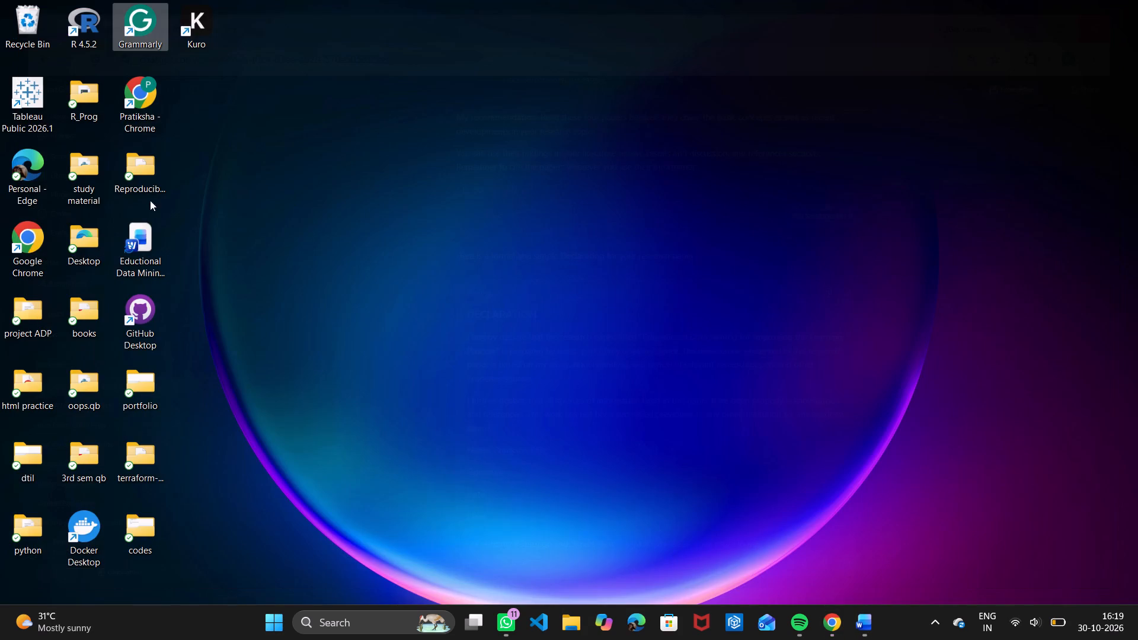
Reopen the Educational Data Mining paper from the desktop and look through it down to the Reference section.
double_click(136, 248)
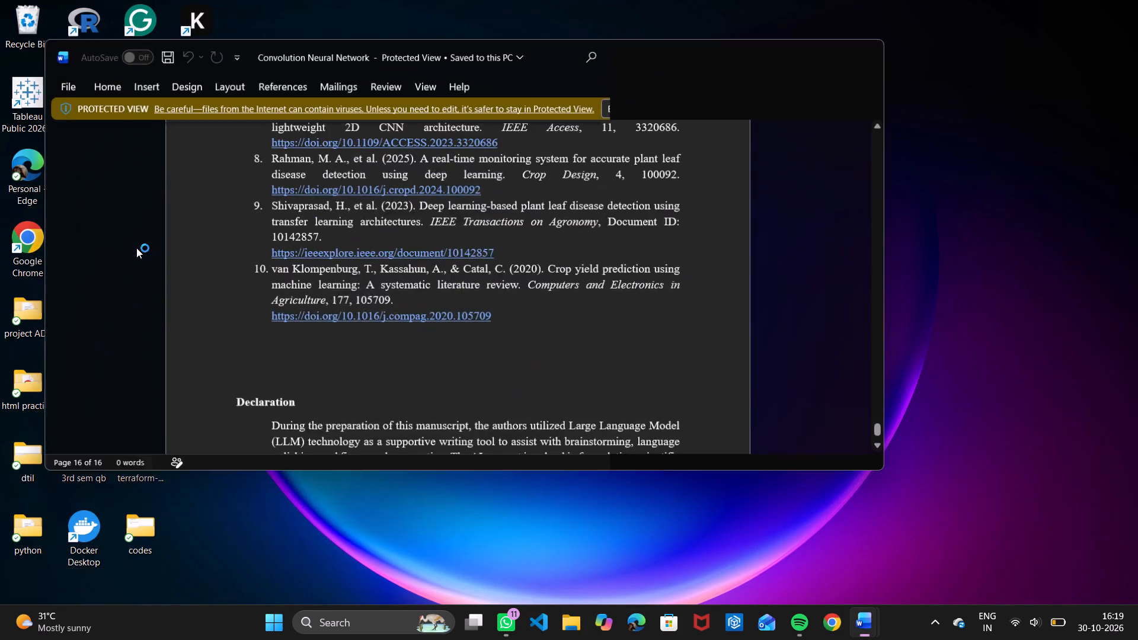
scroll(509, 461, down, 17)
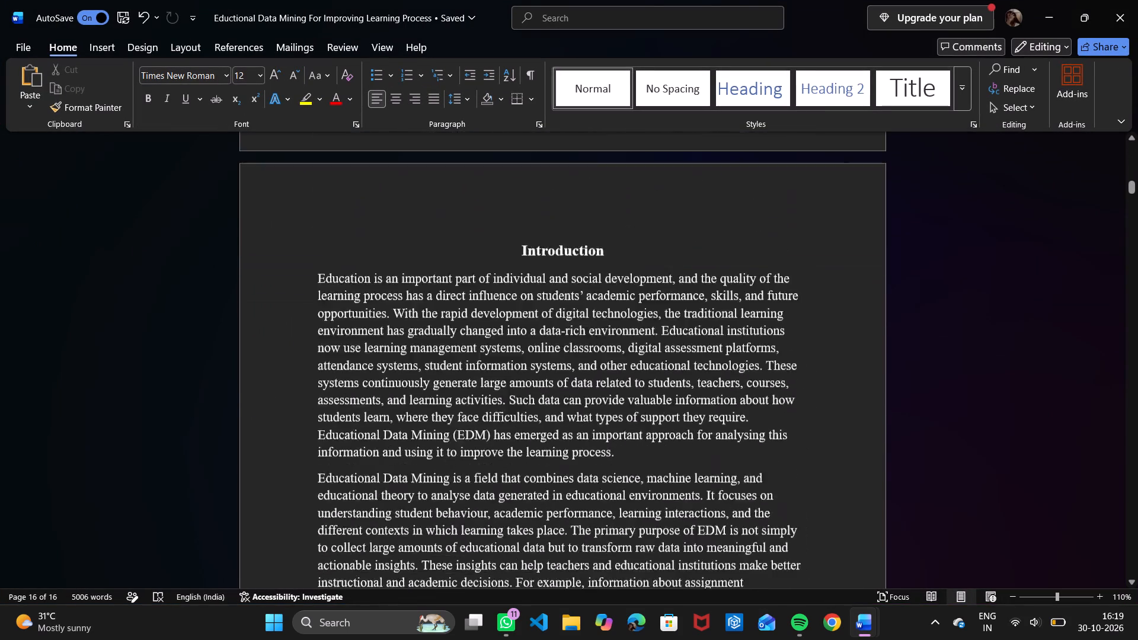
scroll(509, 461, down, 17)
scroll(509, 461, up, 6)
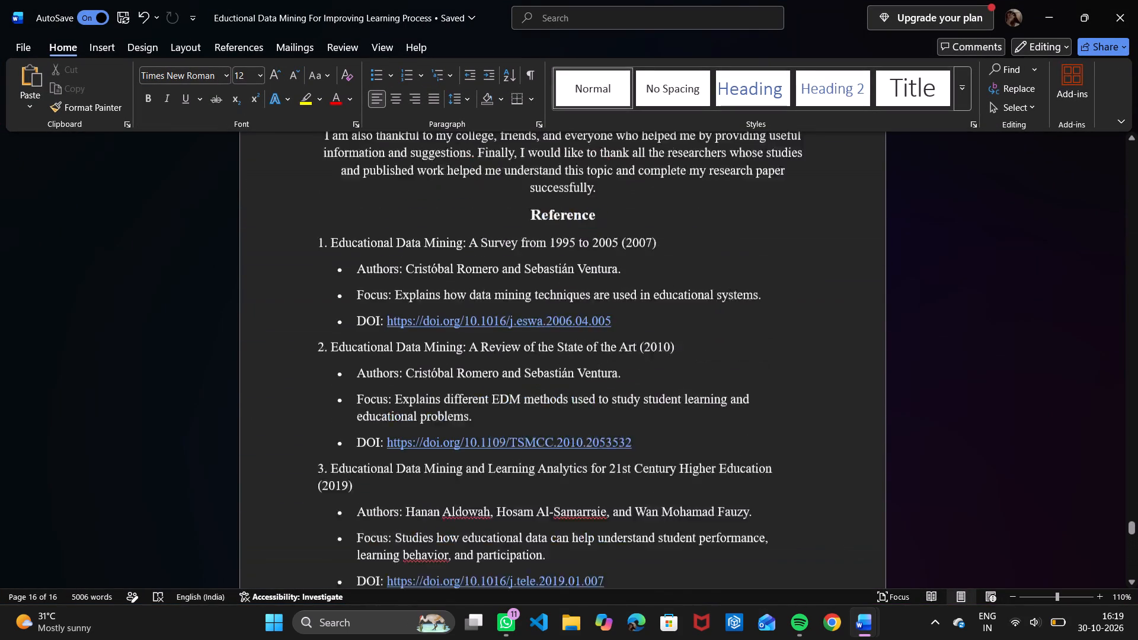
scroll(509, 461, up, 2)
Close the Educational Data Mining paper and the Convolution Neural Network sample document.
click(1137, 0)
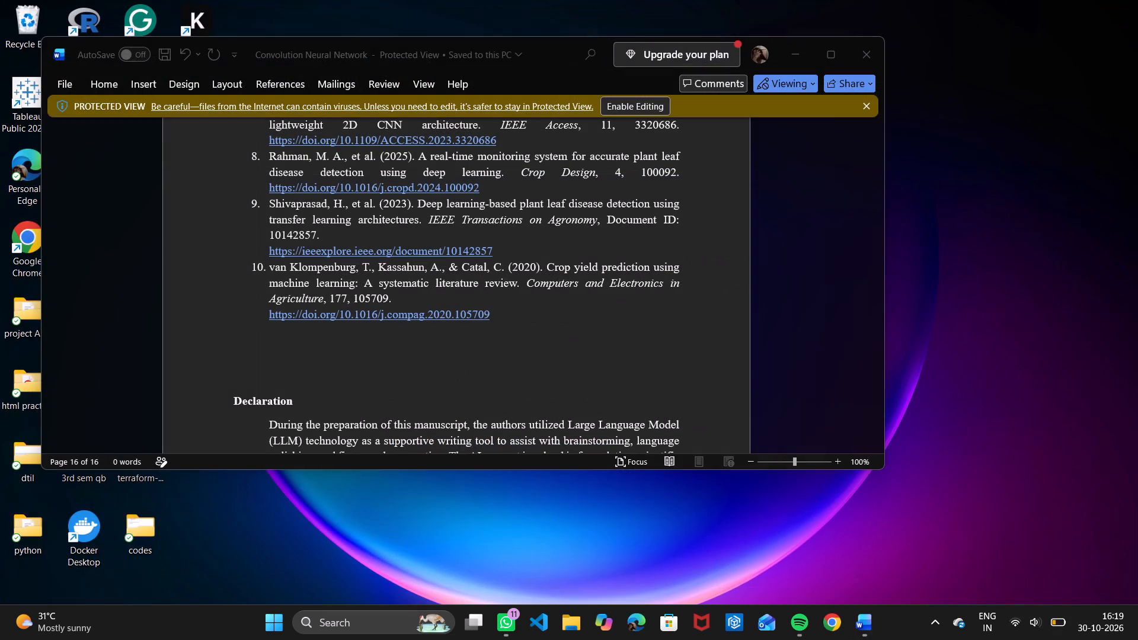
click(856, 55)
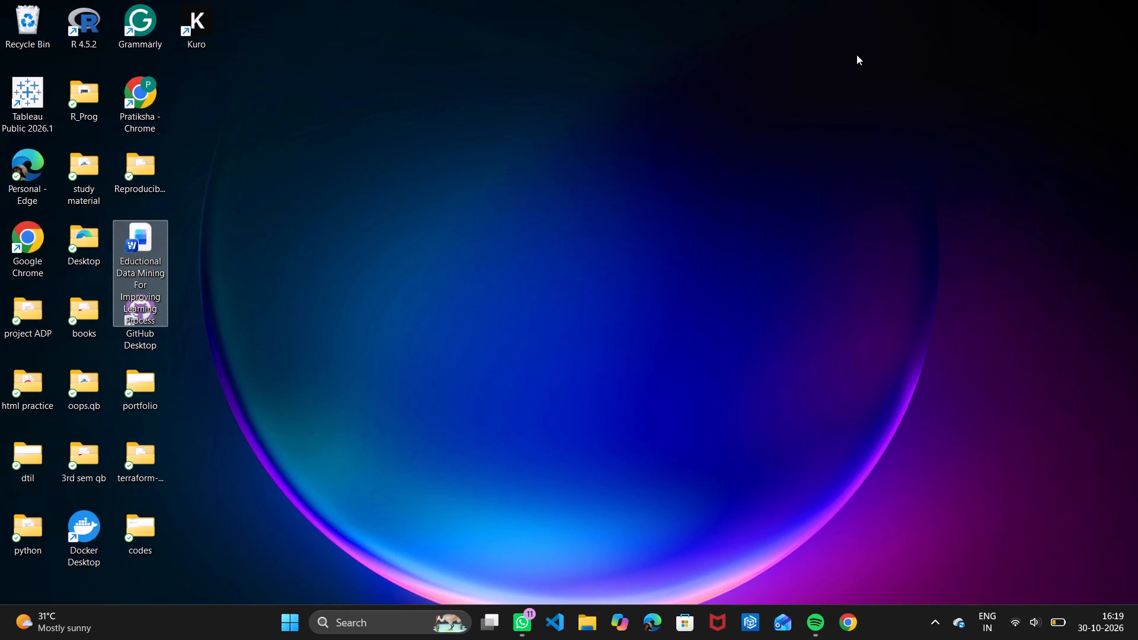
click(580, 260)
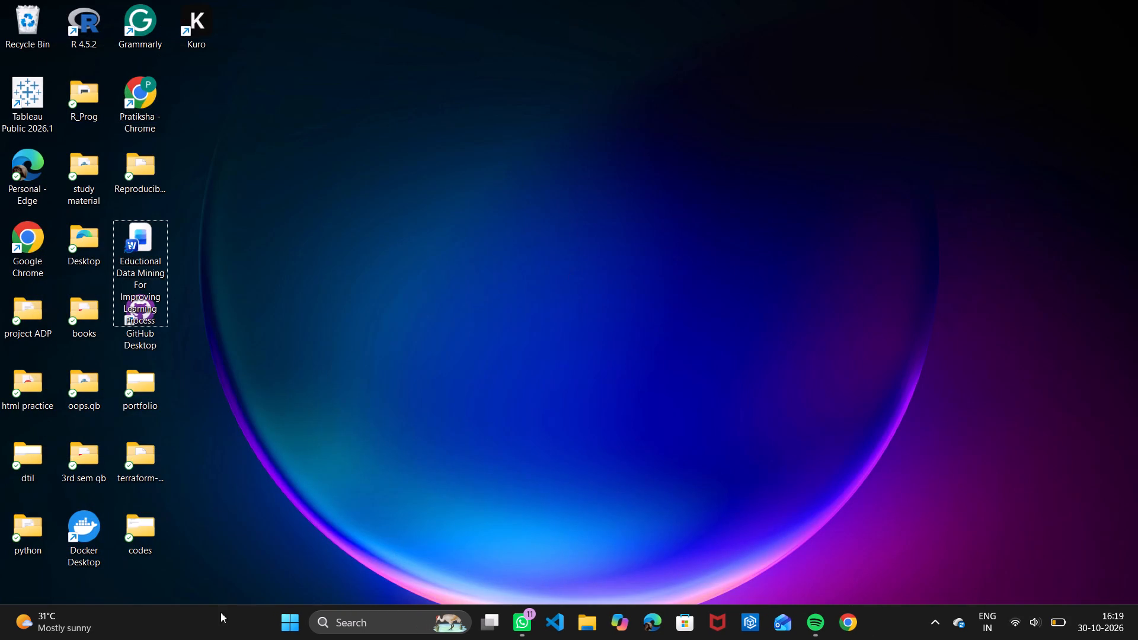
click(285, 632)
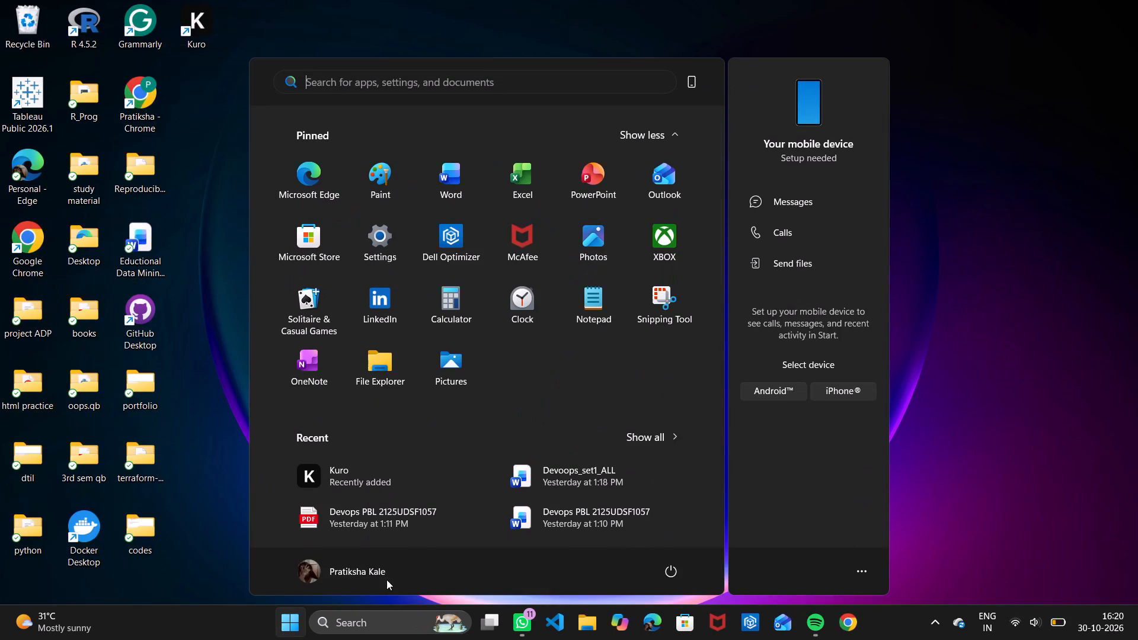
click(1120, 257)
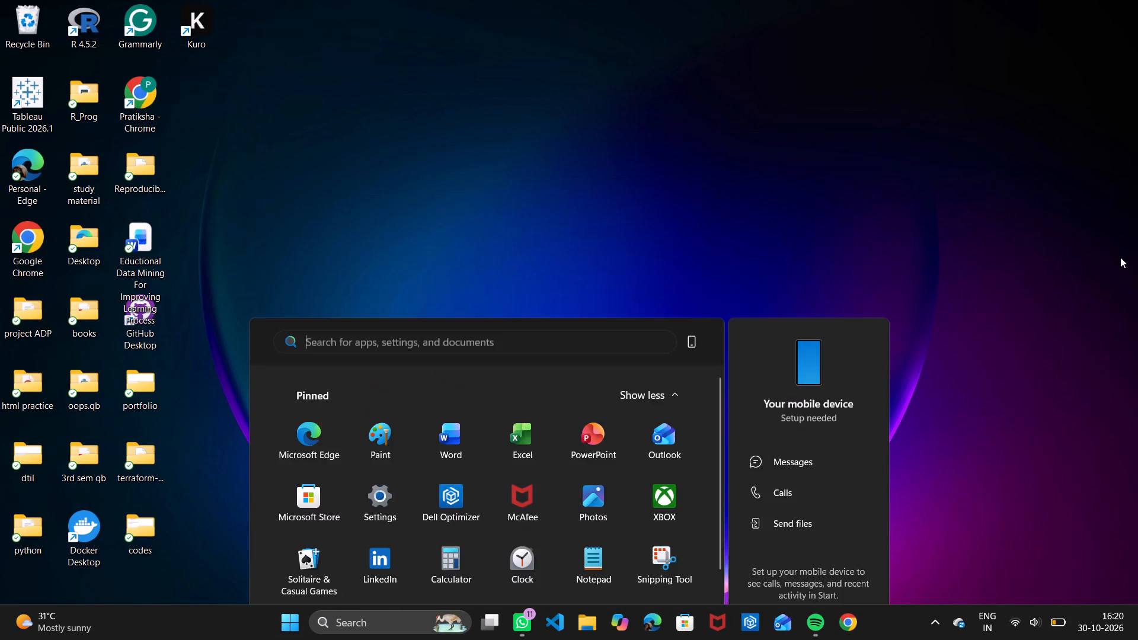